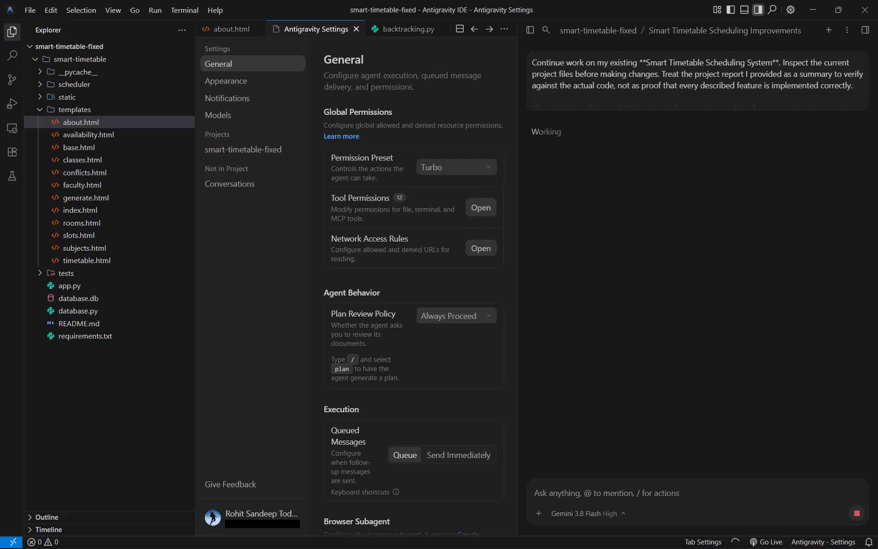
# Switch to the new report document in Microsoft Word.
pyautogui.hotkey('alt', 'Tab')
pyautogui.hotkey('alt', 'Tab')
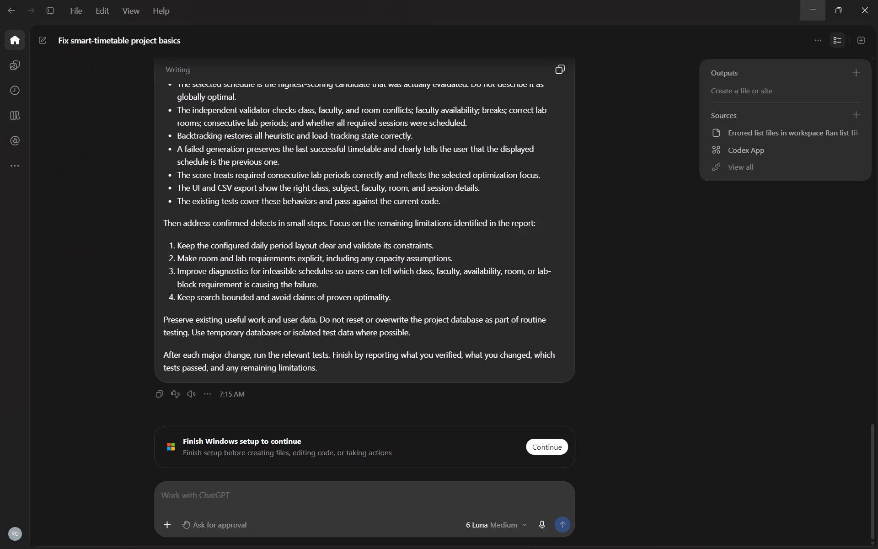
pyautogui.hotkey('alt', 'Tab')
pyautogui.hotkey('alt', 'Tab')
pyautogui.hotkey('alt', 'Tab')
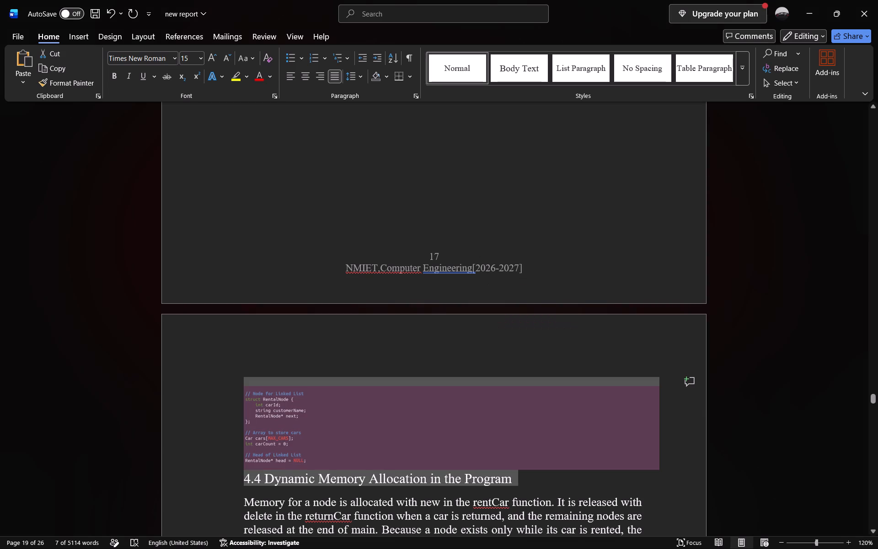
# Reduce the font size of the heading text "Dynamic Memory Allocation in the Program" in section 4.4 to 14 pt.
pyautogui.click(588, 264)
pyautogui.scroll(-2, 588, 264)
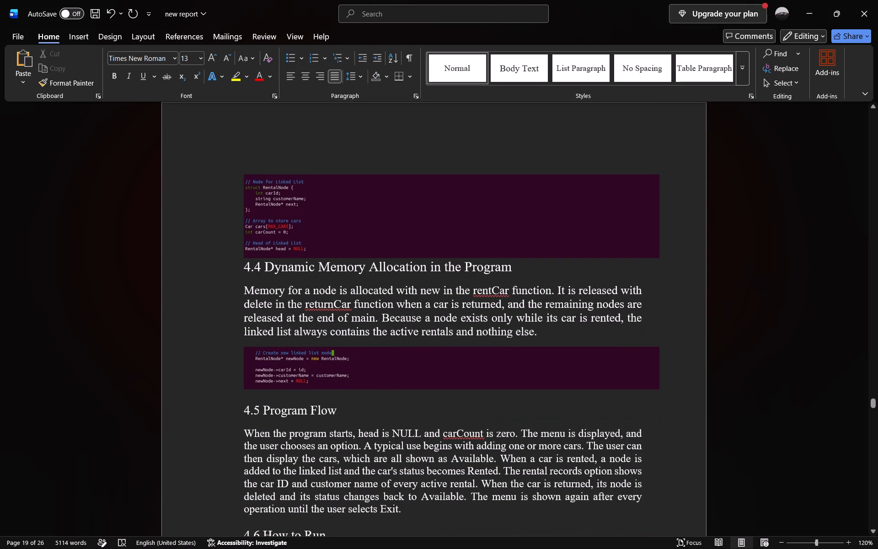
pyautogui.tripleClick(482, 270)
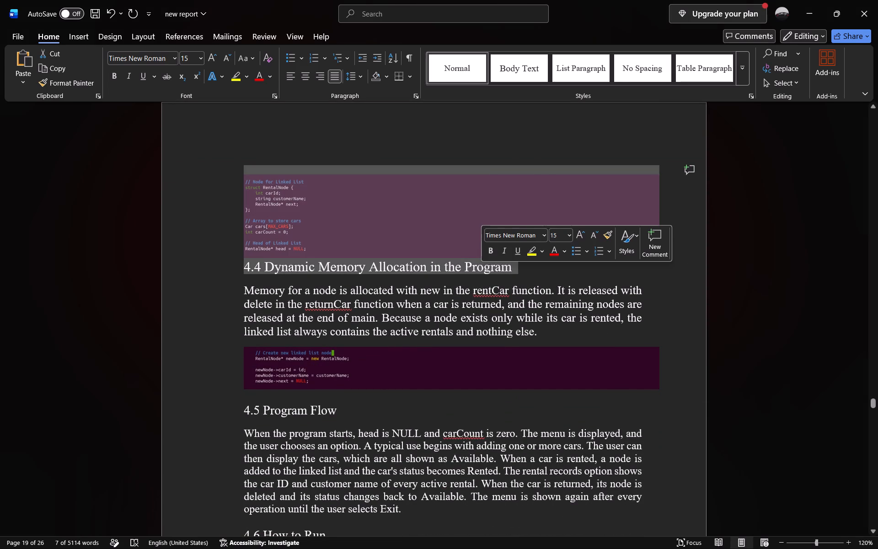
pyautogui.click(521, 269)
pyautogui.doubleClick(489, 272)
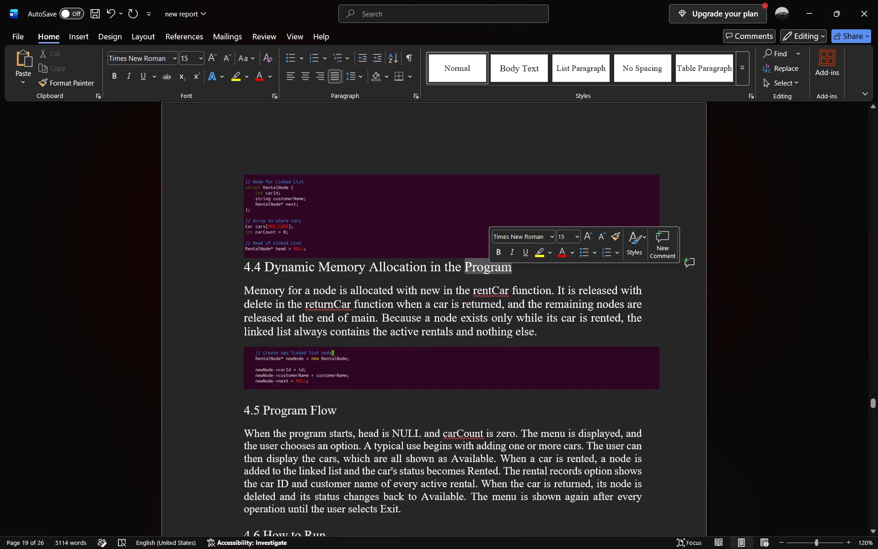
pyautogui.tripleClick(432, 266)
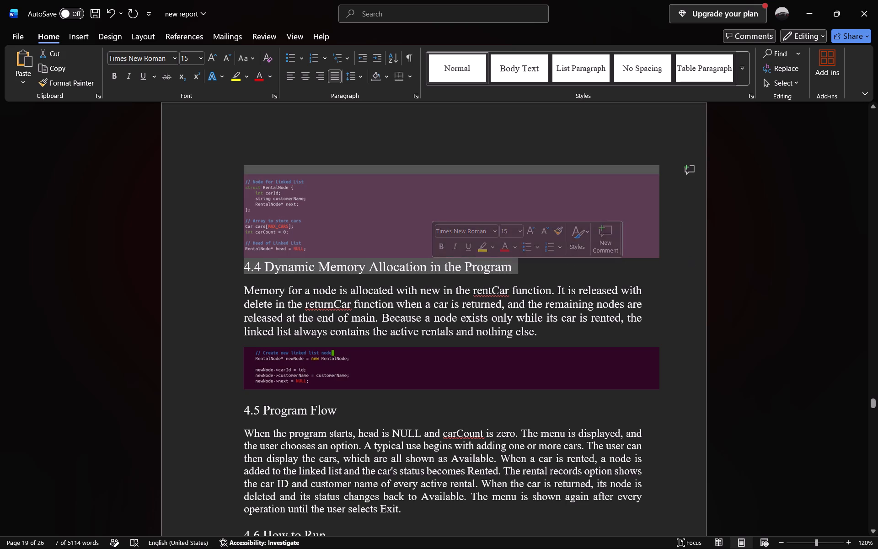
pyautogui.click(470, 288)
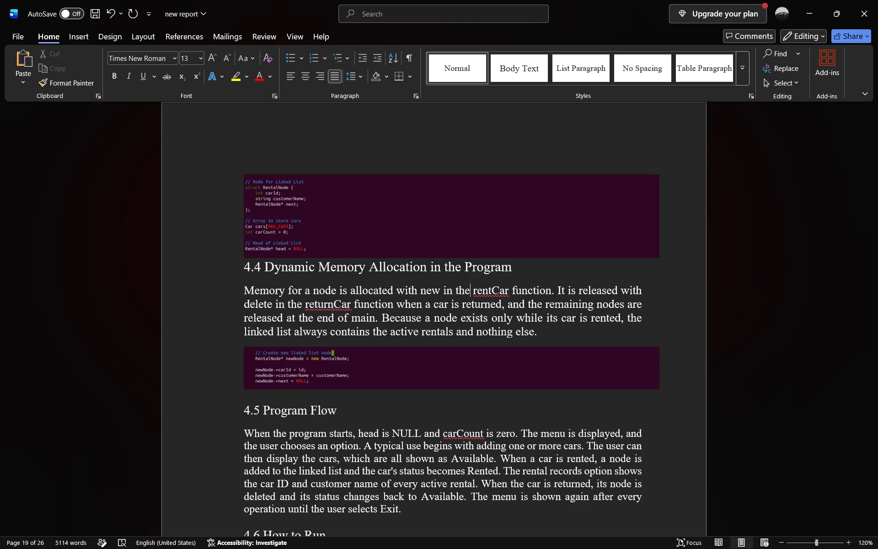
pyautogui.tripleClick(424, 270)
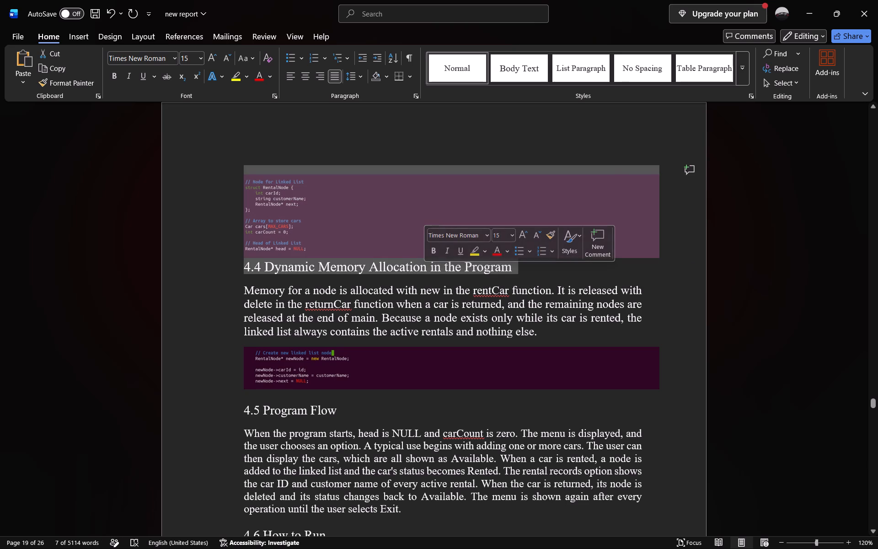
pyautogui.click(522, 274)
pyautogui.click(517, 267)
pyautogui.moveTo(517, 267); pyautogui.dragTo(509, 269)
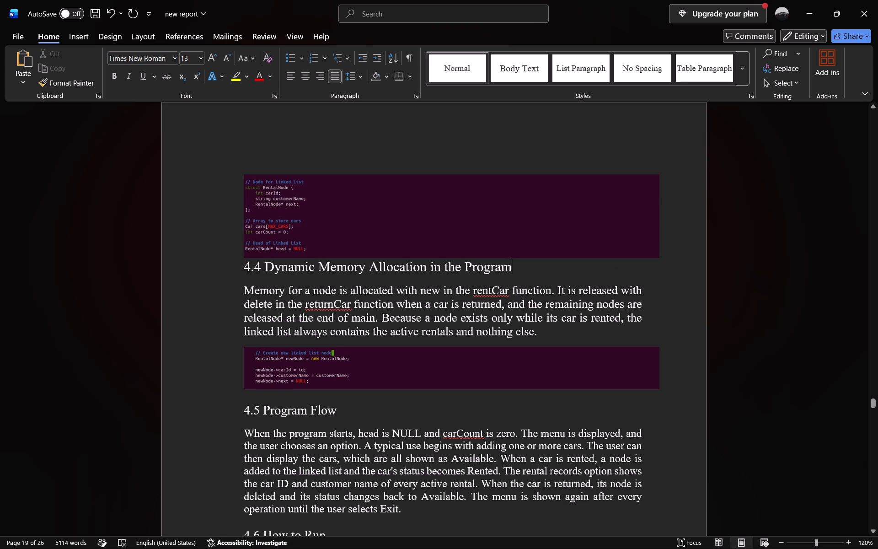
pyautogui.moveTo(509, 269); pyautogui.dragTo(268, 274)
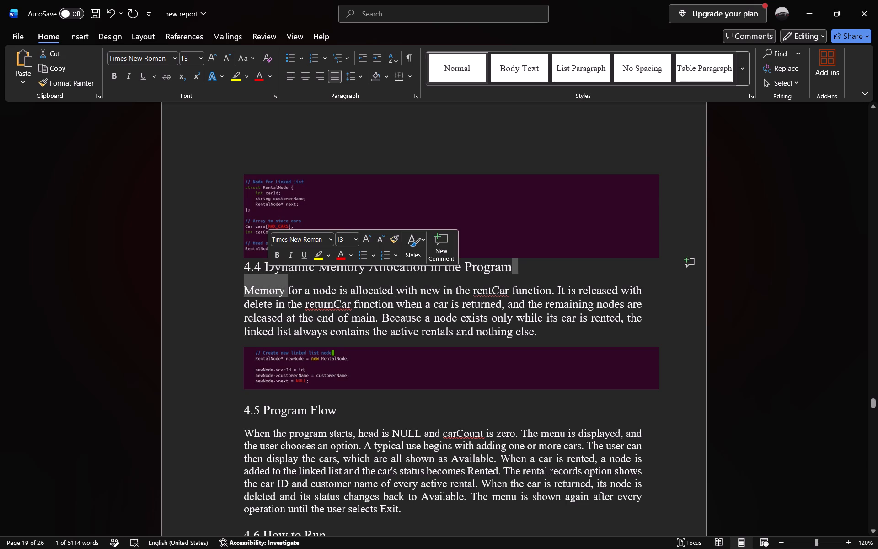
pyautogui.click(527, 267)
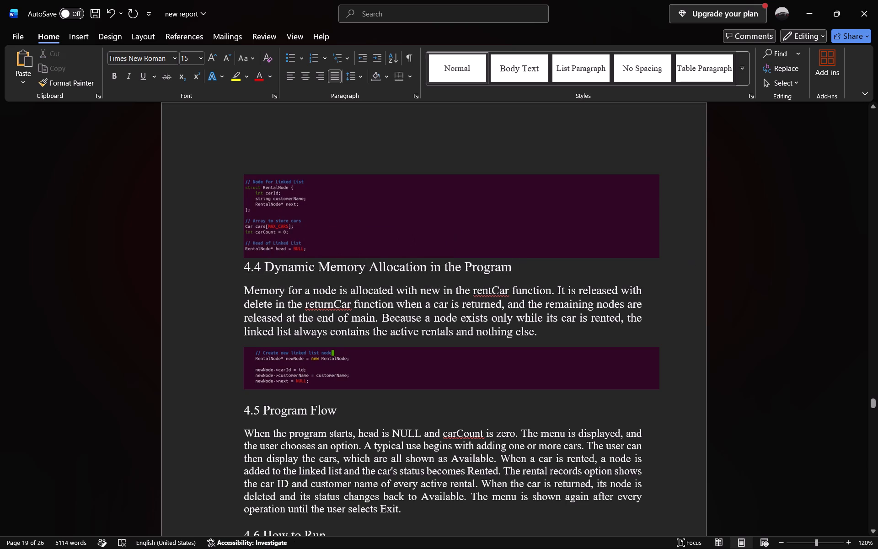
pyautogui.click(512, 267)
pyautogui.moveTo(512, 267); pyautogui.dragTo(248, 268)
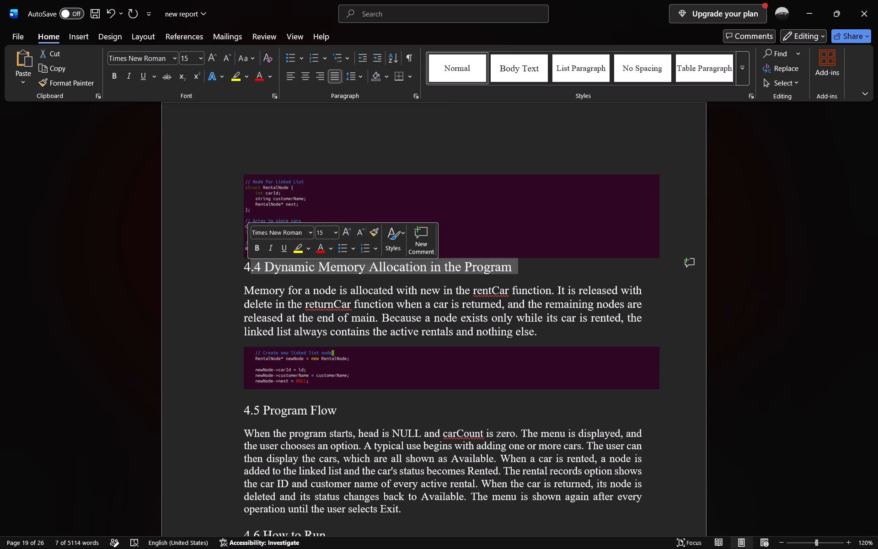
pyautogui.click(364, 234)
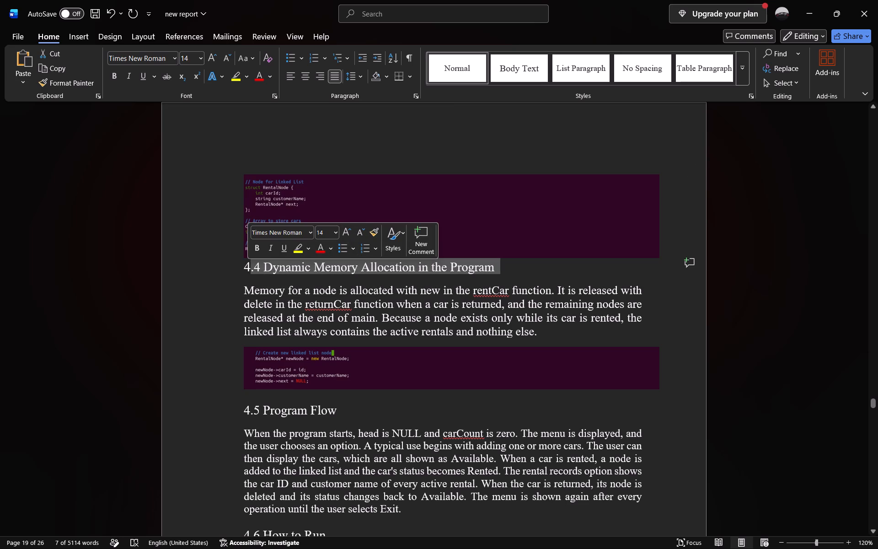
# Reduce the font size of the body paragraph under heading 4.4 to 12 pt.
pyautogui.tripleClick(379, 325)
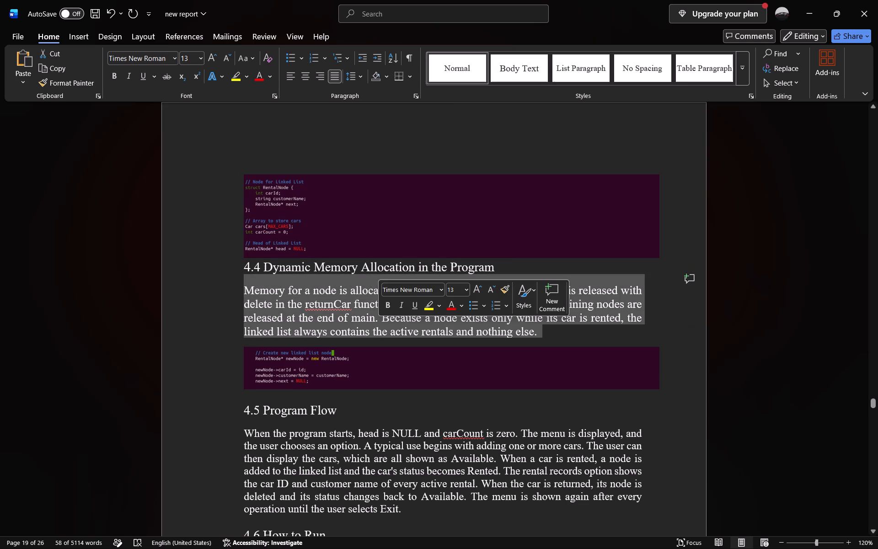
pyautogui.click(496, 292)
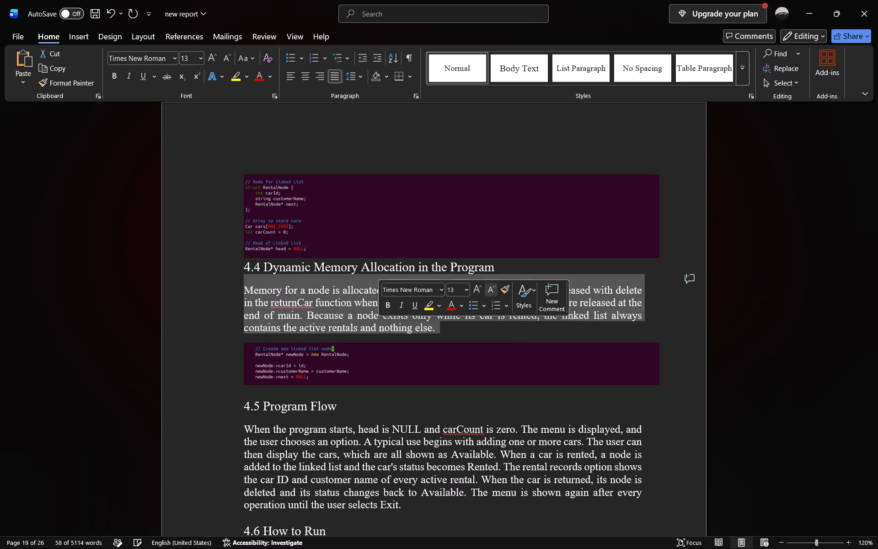
# Check the font sizes of headings and body text in sections 4.5, 4.4 and 4.3 for consistency.
pyautogui.tripleClick(410, 488)
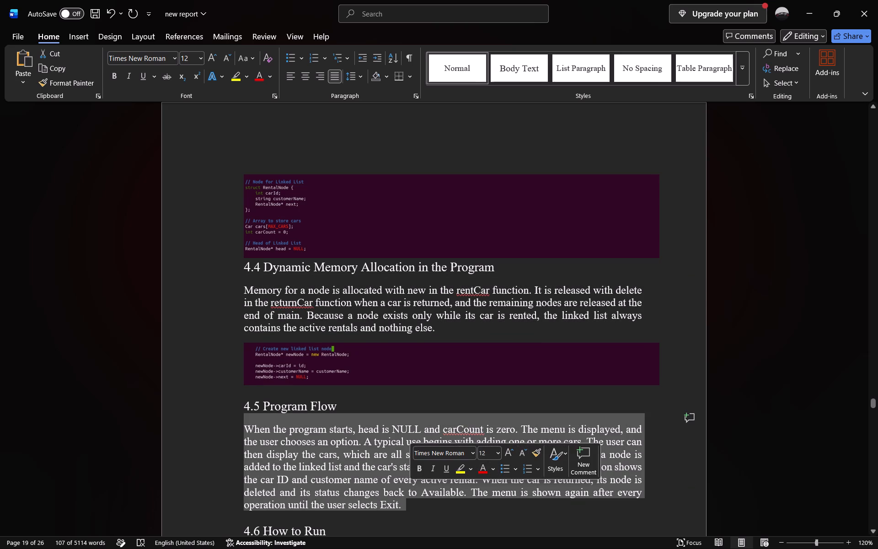
pyautogui.doubleClick(307, 400)
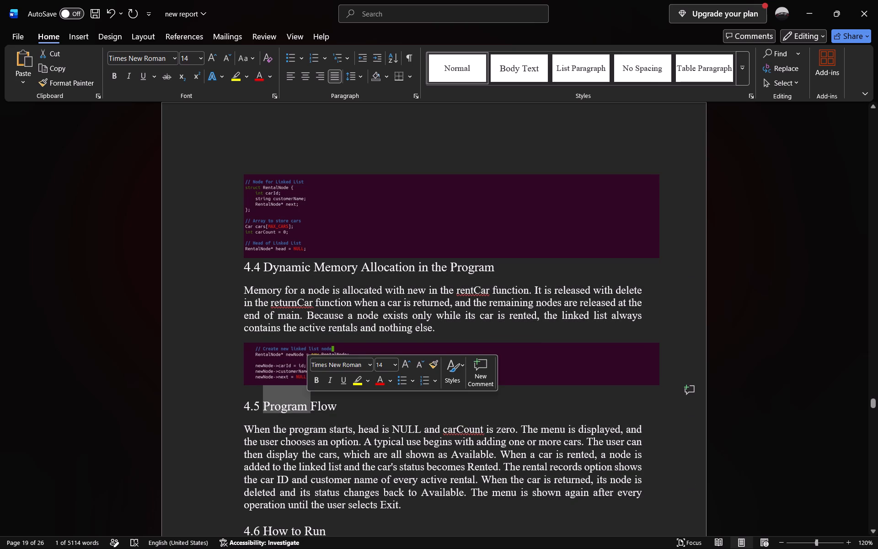
pyautogui.doubleClick(331, 269)
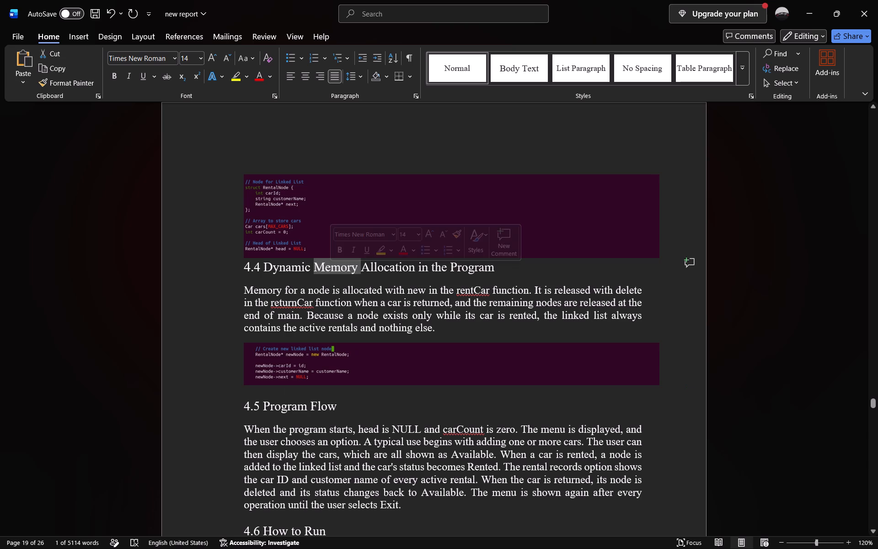
pyautogui.tripleClick(354, 296)
pyautogui.click(370, 140)
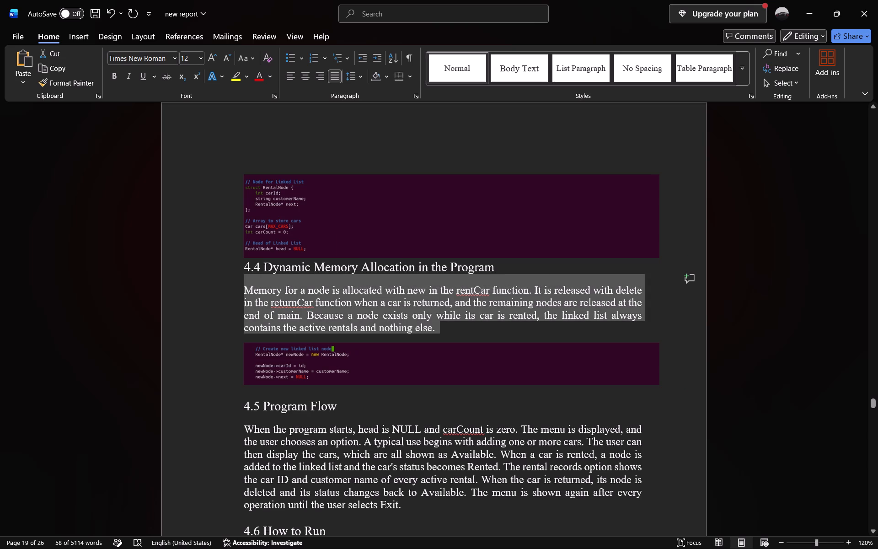
pyautogui.scroll(4, 370, 140)
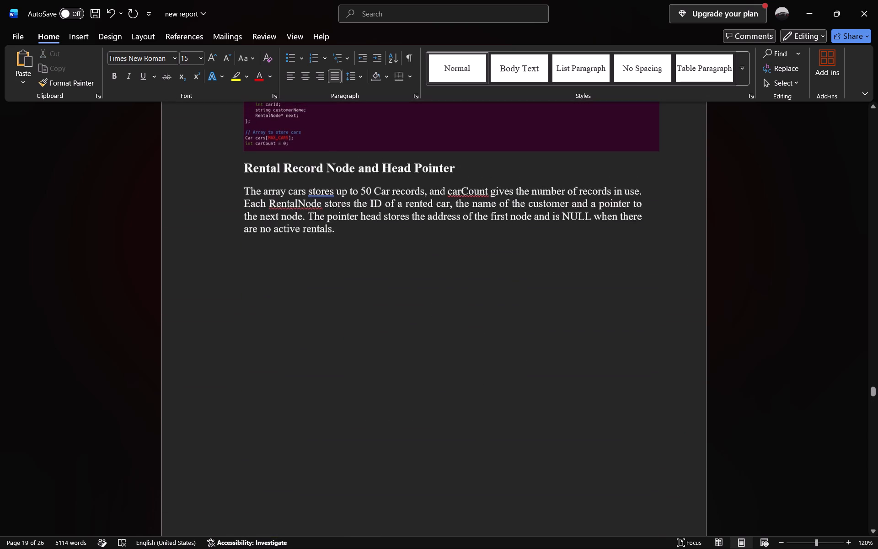
pyautogui.scroll(1, 370, 140)
pyautogui.tripleClick(359, 180)
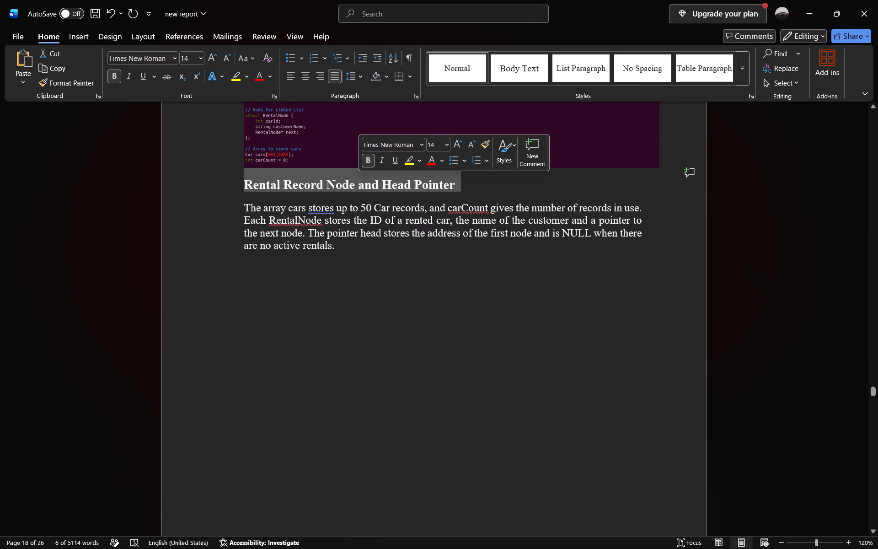
pyautogui.tripleClick(442, 227)
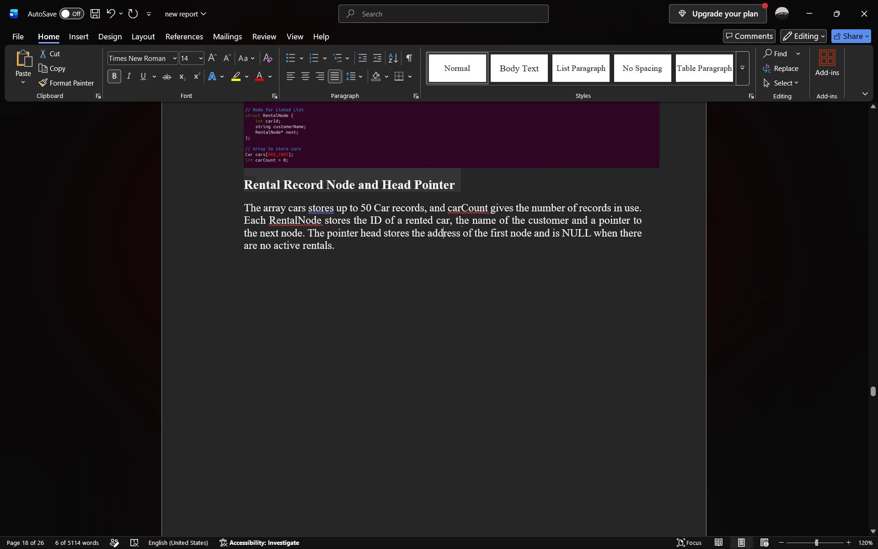
pyautogui.click(499, 324)
pyautogui.scroll(2, 499, 324)
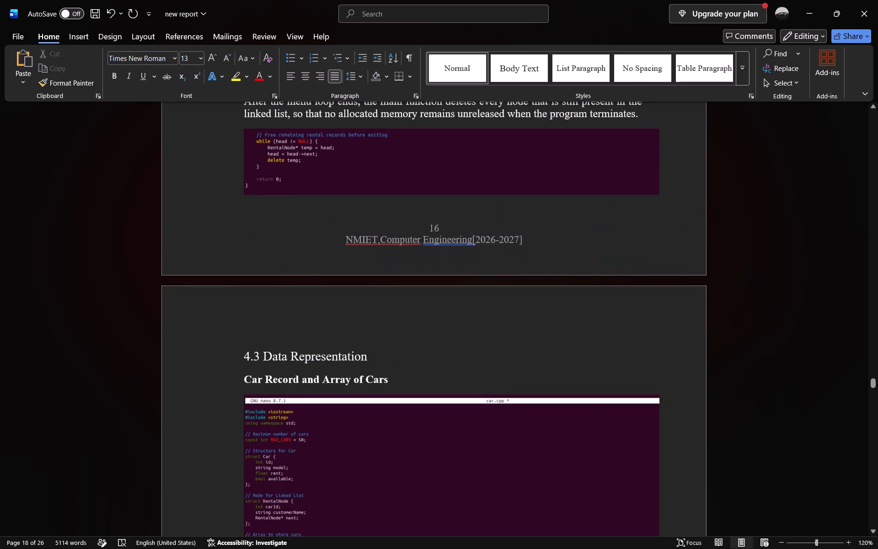
pyautogui.scroll(1, 499, 324)
pyautogui.doubleClick(344, 355)
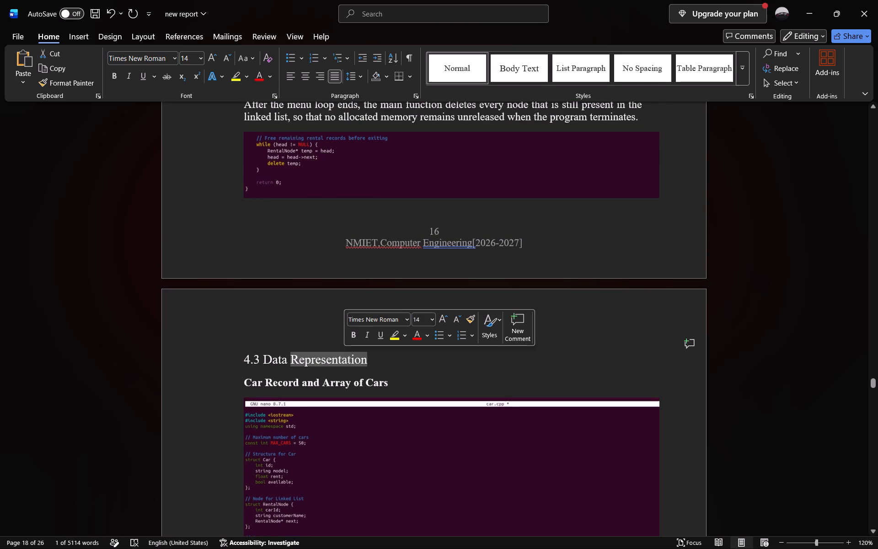
# Check the font sizes of the "4.2.7 Memory Release Before Exit" heading and the body paragraph under it.
pyautogui.doubleClick(325, 388)
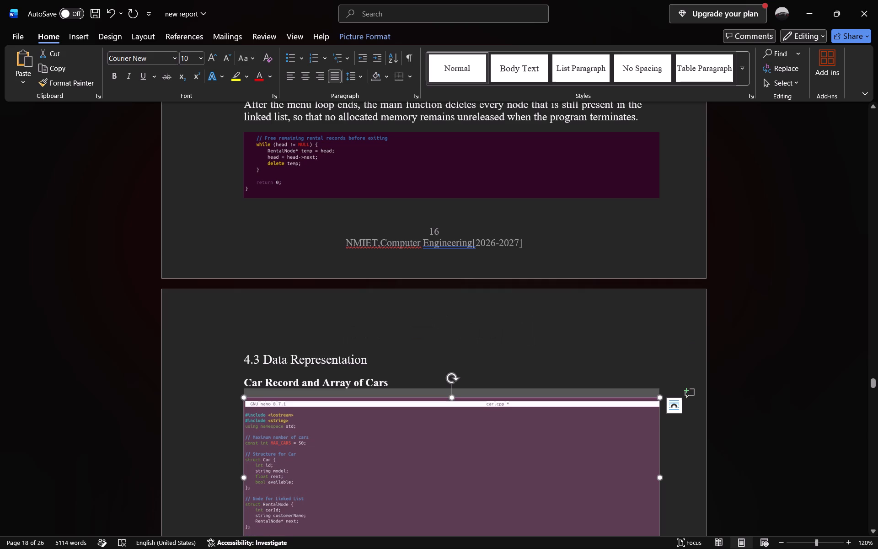
pyautogui.click(404, 357)
pyautogui.scroll(2, 404, 357)
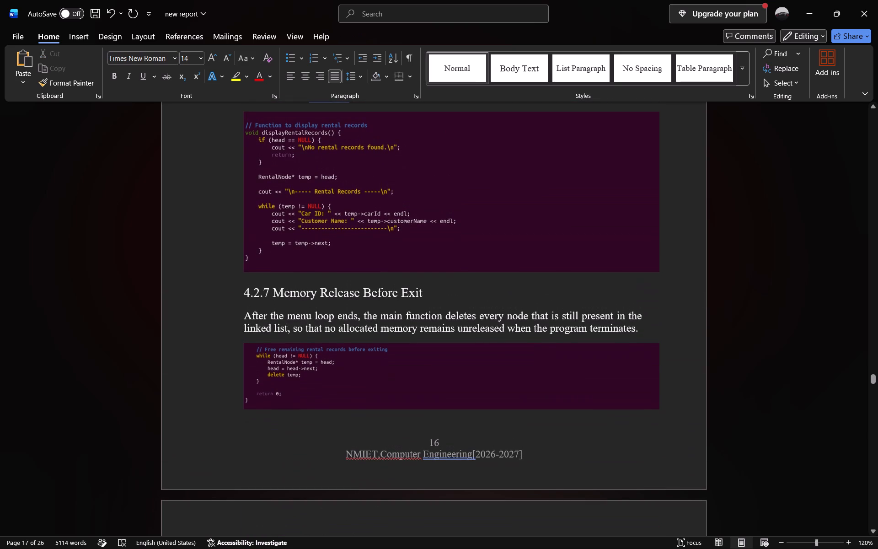
pyautogui.tripleClick(422, 286)
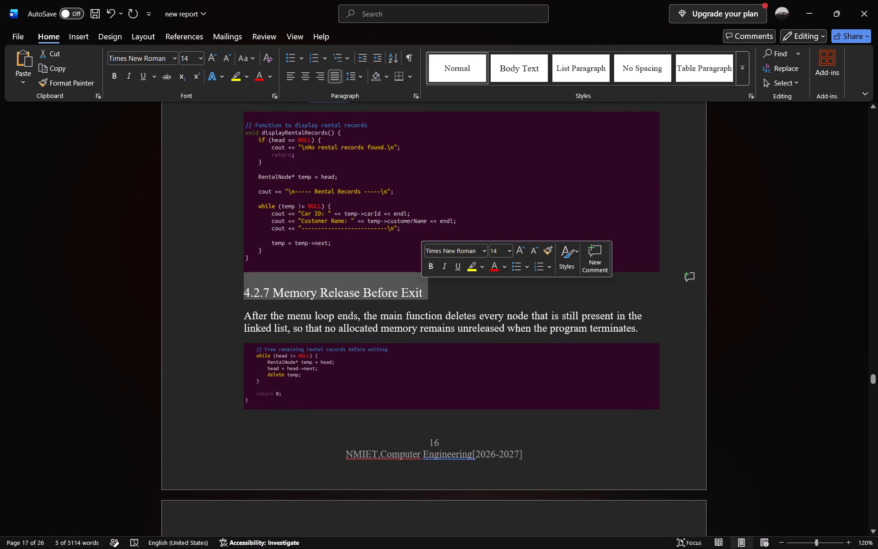
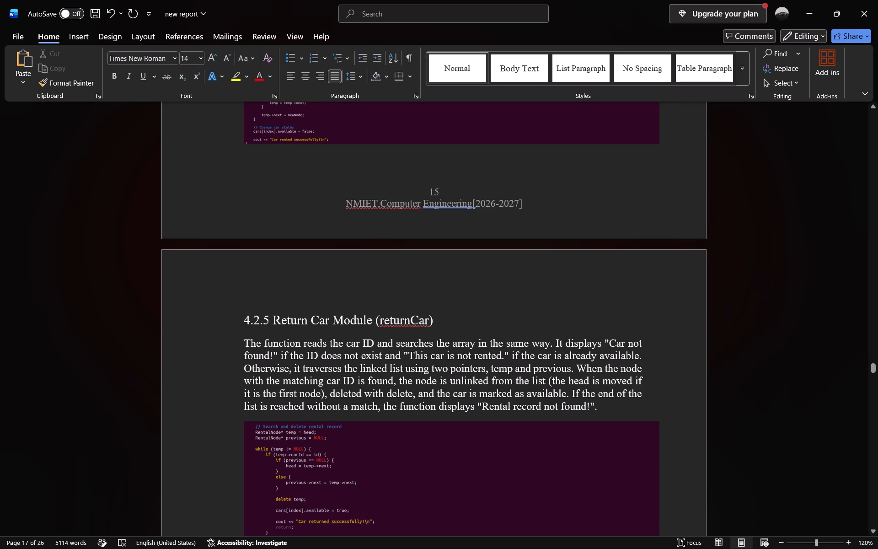
# Check the font sizes of the page footer and of the headings and body text in sections 4.2.5, 4.2.4 and 4.2.3.
pyautogui.tripleClick(443, 200)
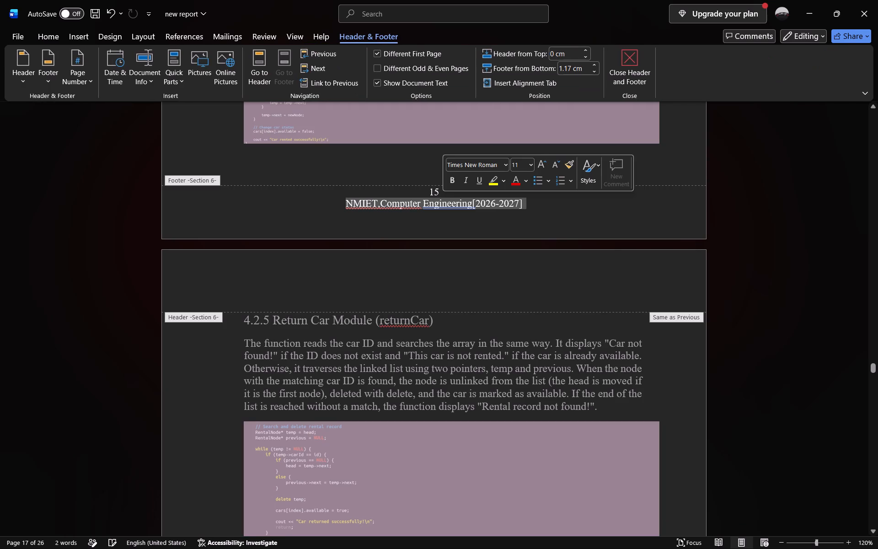
pyautogui.tripleClick(243, 157)
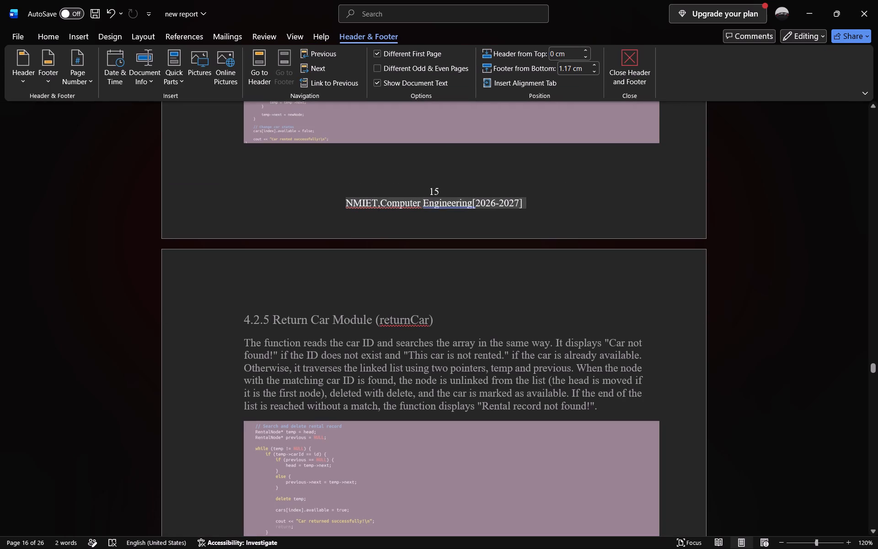
pyautogui.click(262, 204)
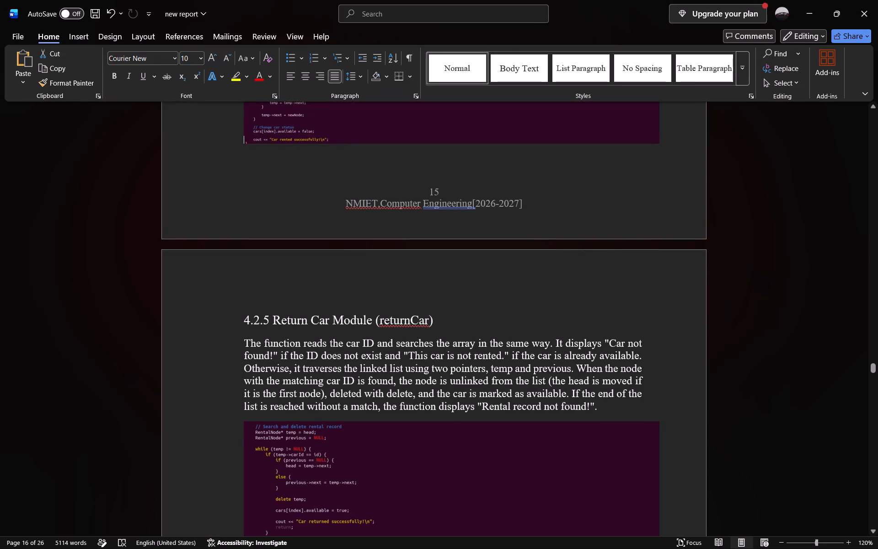
pyautogui.tripleClick(302, 343)
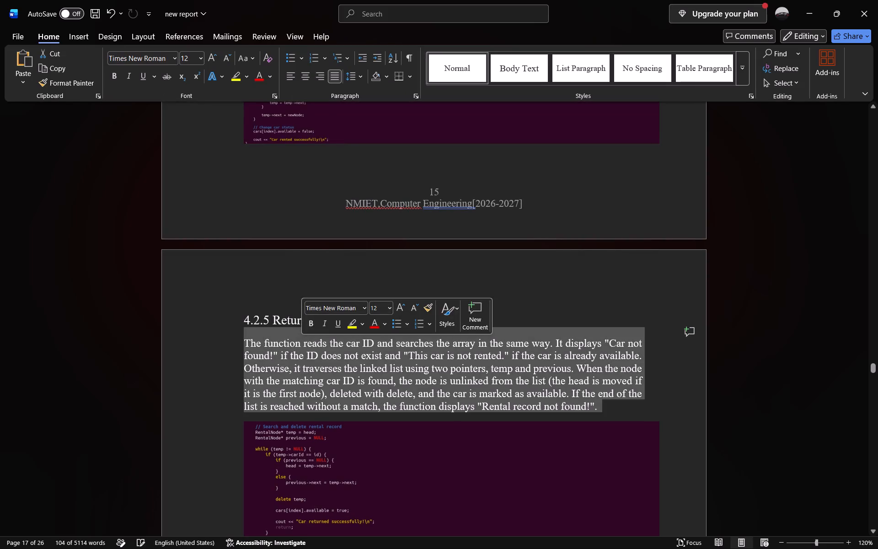
pyautogui.tripleClick(281, 321)
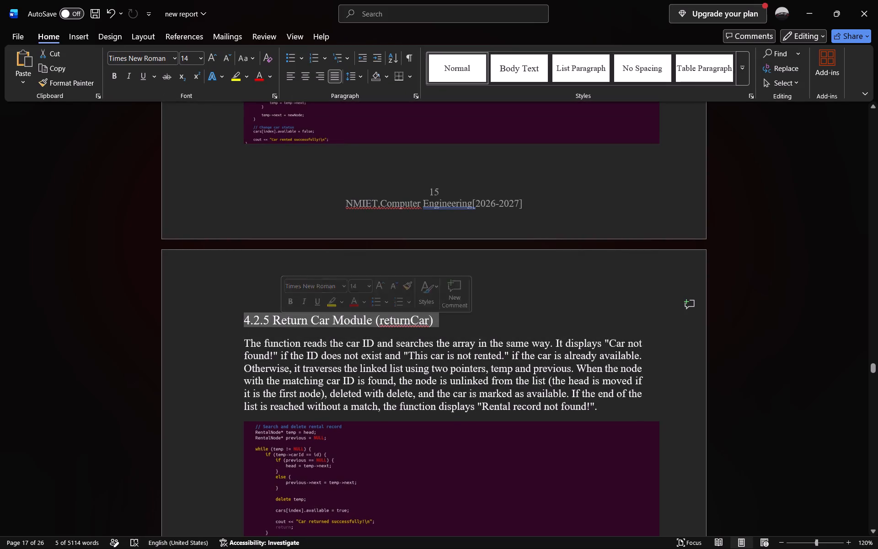
pyautogui.click(294, 230)
pyautogui.scroll(5, 294, 230)
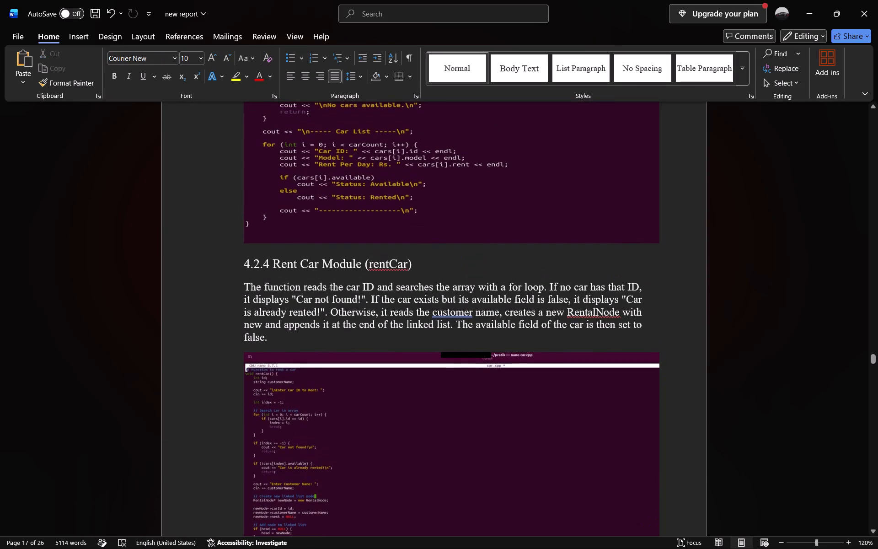
pyautogui.tripleClick(288, 266)
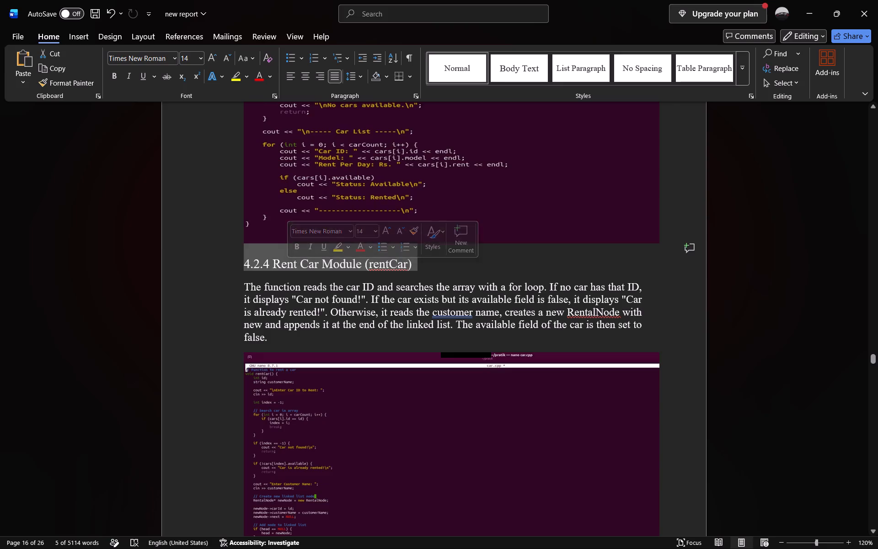
pyautogui.tripleClick(303, 289)
pyautogui.scroll(2, 303, 289)
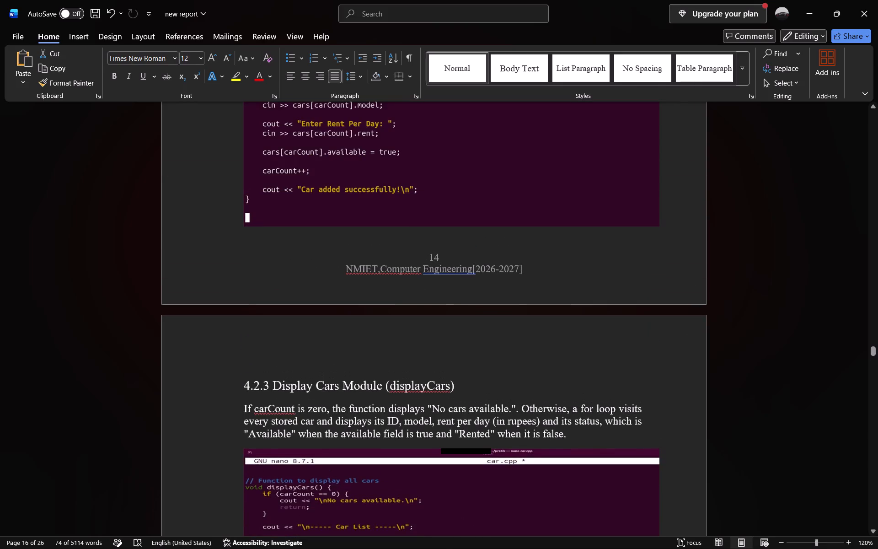
pyautogui.tripleClick(303, 386)
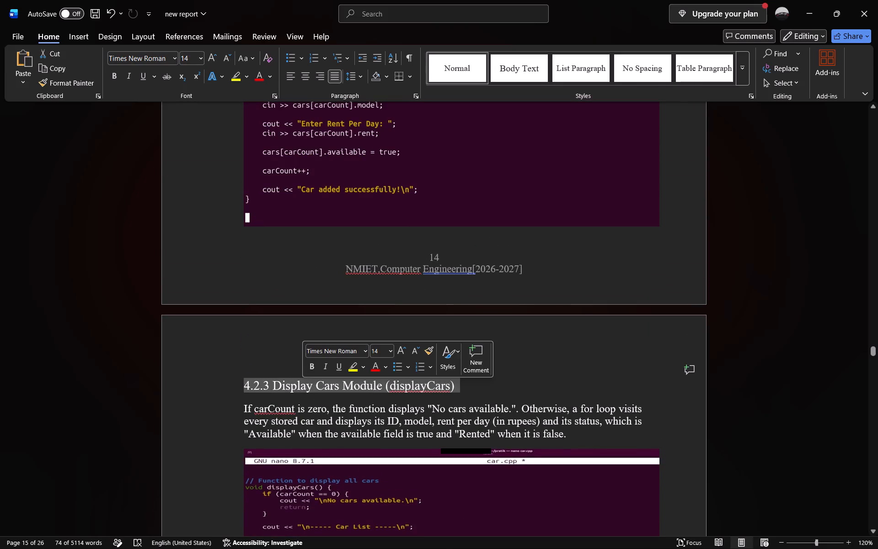
# Check the font sizes of the section 4.2.3 body text, the chapter 4 title, heading 4.1 and the Table 2 caption.
pyautogui.tripleClick(308, 424)
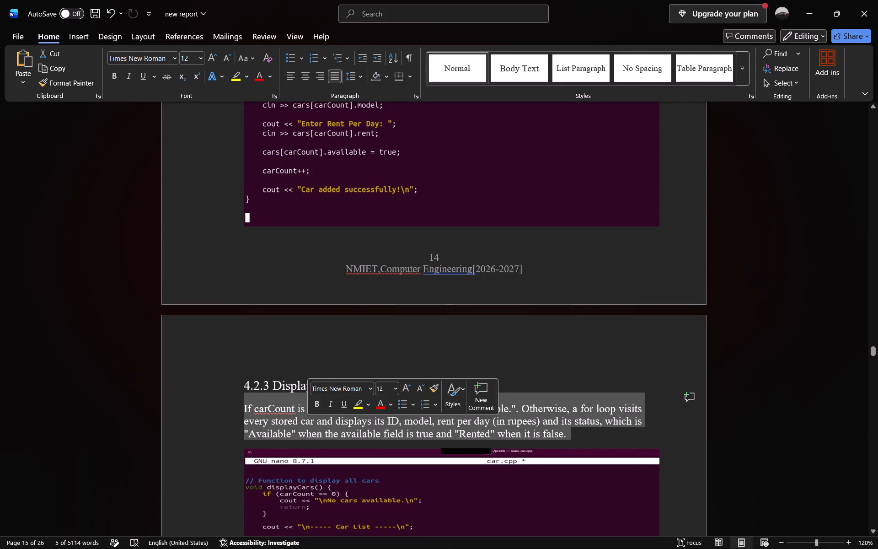
pyautogui.click(294, 312)
pyautogui.scroll(5, 294, 312)
pyautogui.hscroll(1, 294, 312)
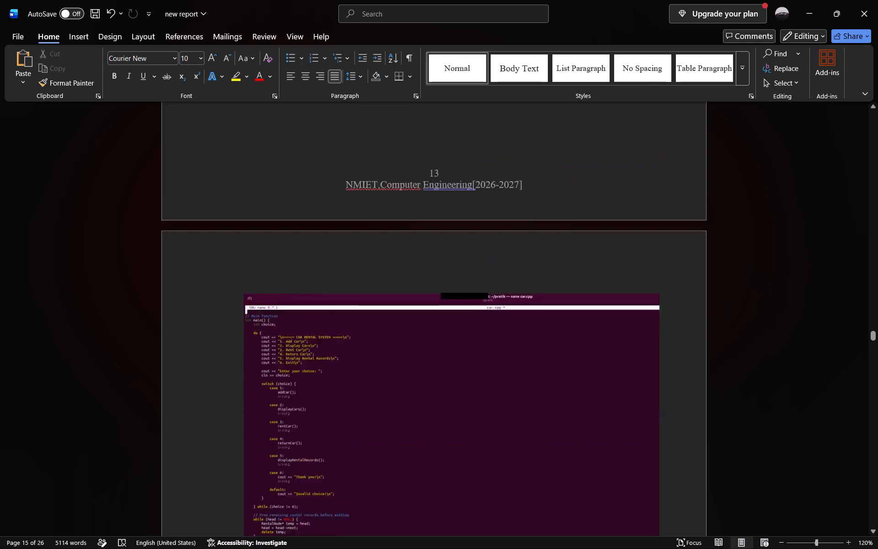
pyautogui.hscroll(1, 294, 312)
pyautogui.scroll(-1, 294, 312)
pyautogui.scroll(7, 337, 211)
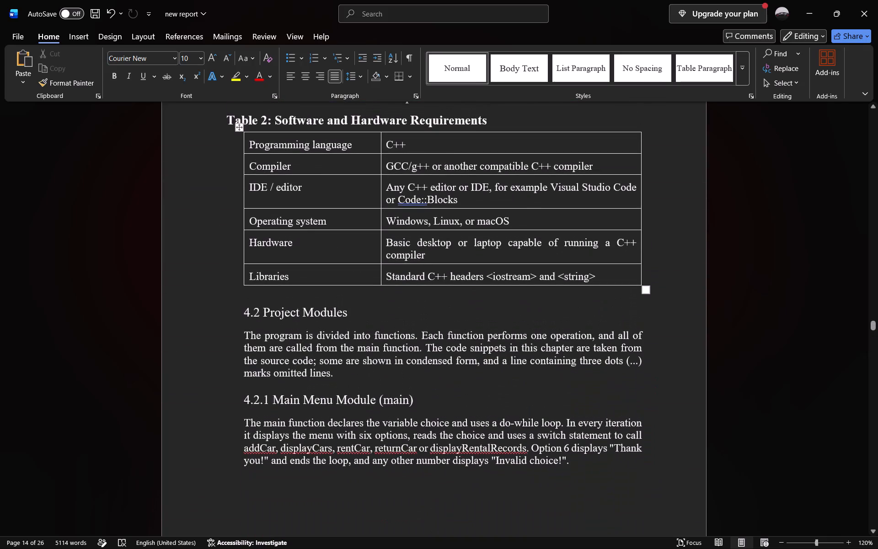
pyautogui.scroll(2, 337, 211)
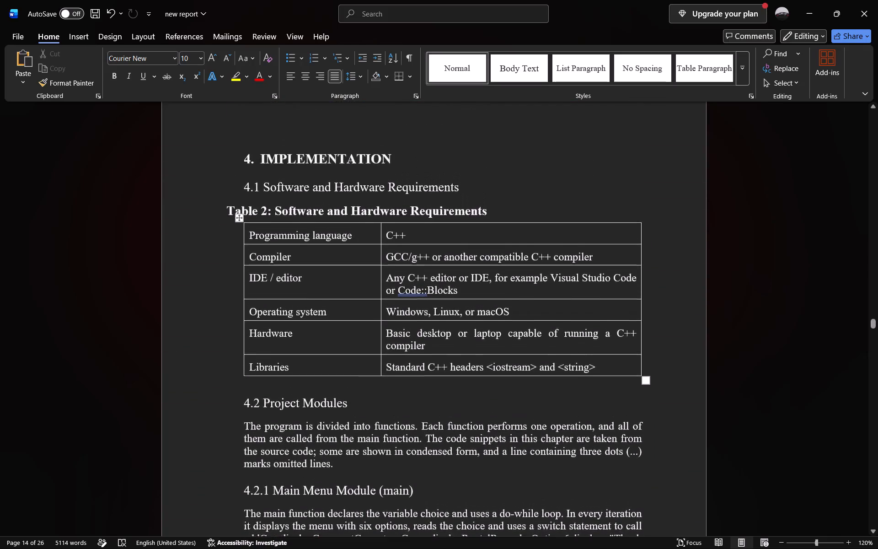
pyautogui.scroll(2, 337, 211)
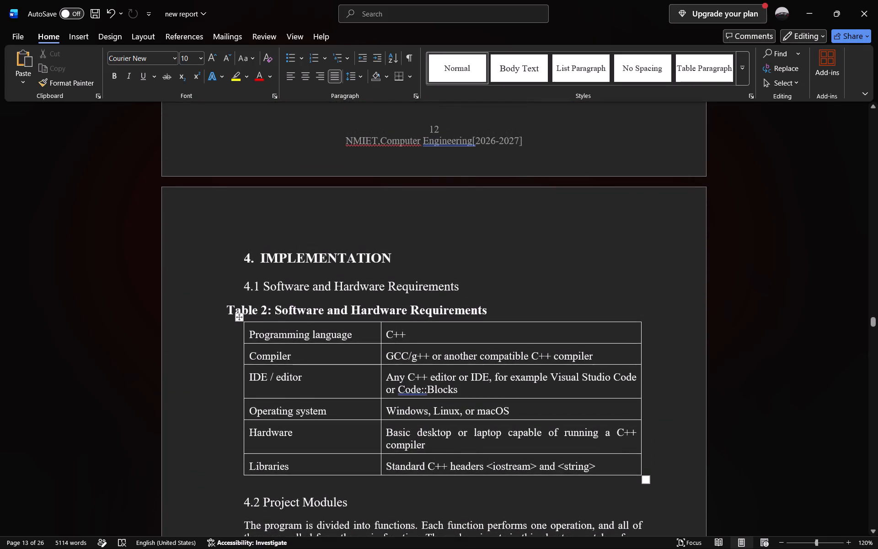
pyautogui.tripleClick(330, 257)
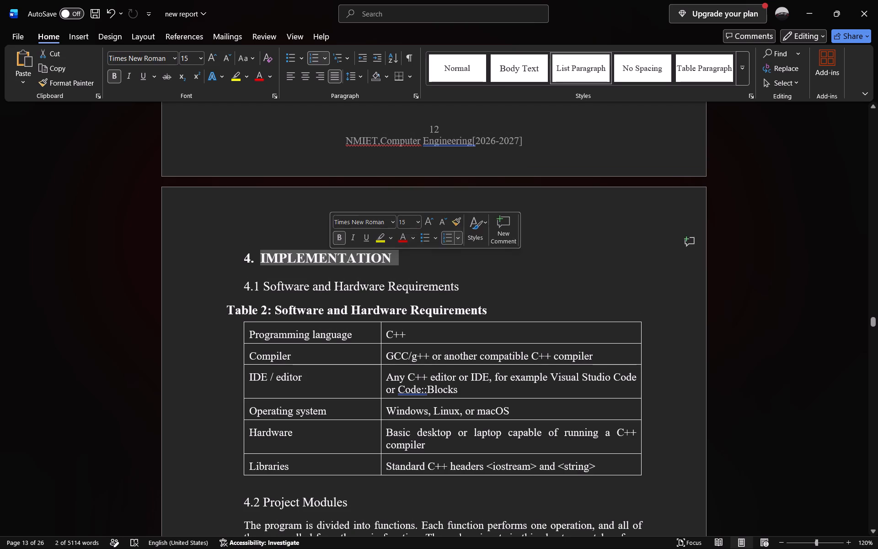
pyautogui.tripleClick(370, 284)
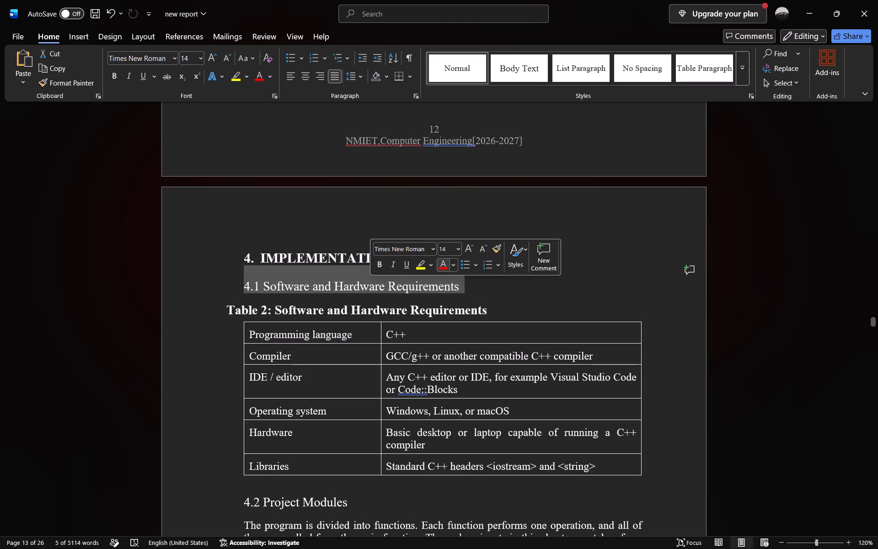
pyautogui.tripleClick(350, 312)
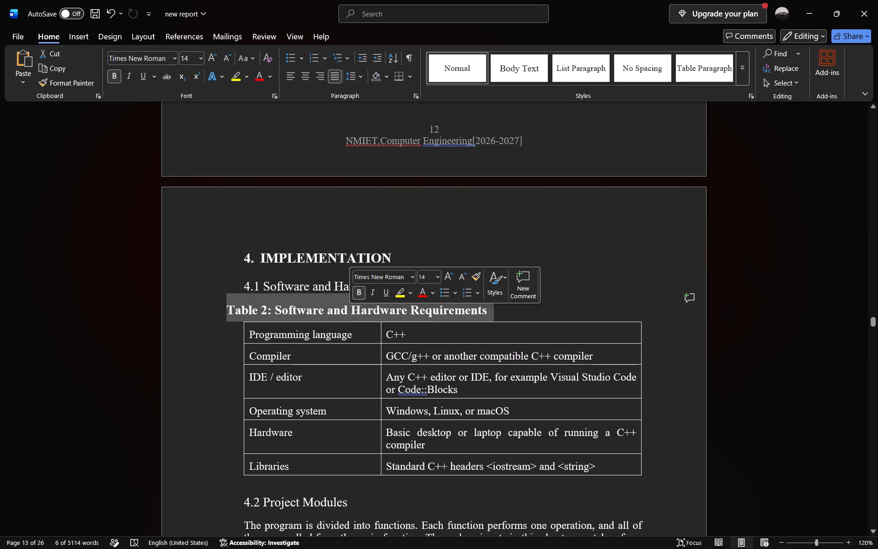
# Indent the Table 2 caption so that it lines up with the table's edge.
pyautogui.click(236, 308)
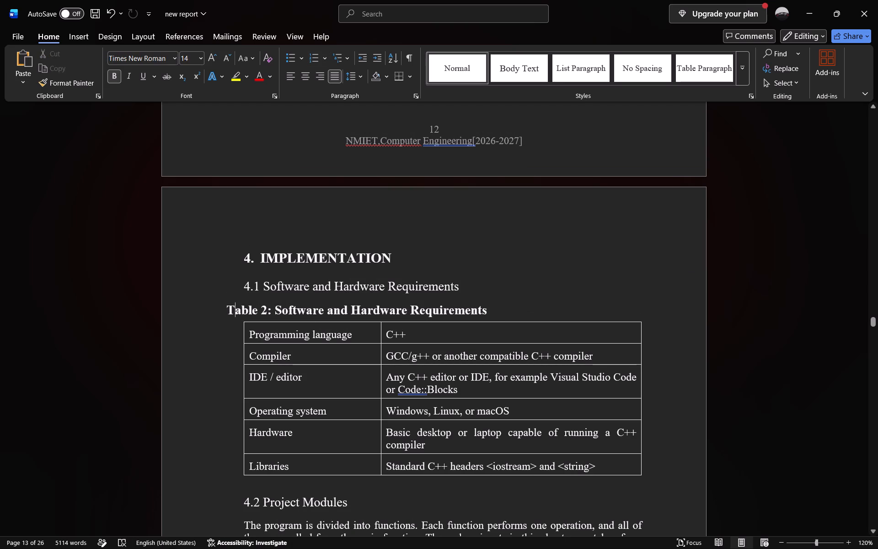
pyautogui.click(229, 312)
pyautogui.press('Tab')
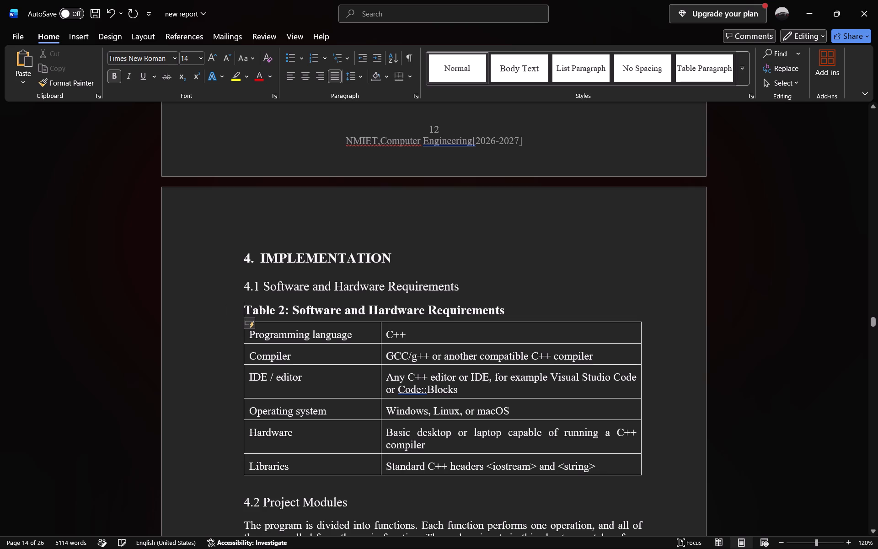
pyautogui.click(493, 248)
# Check the font sizes of headings and list text in sections 3.9 back through 3.5.
pyautogui.hscroll(1, 493, 248)
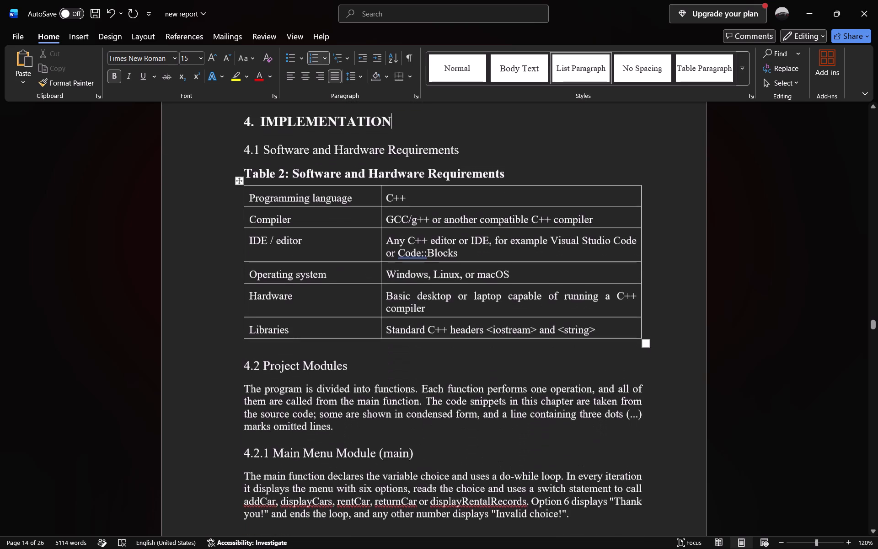
pyautogui.hscroll(1, 493, 248)
pyautogui.scroll(1, 493, 248)
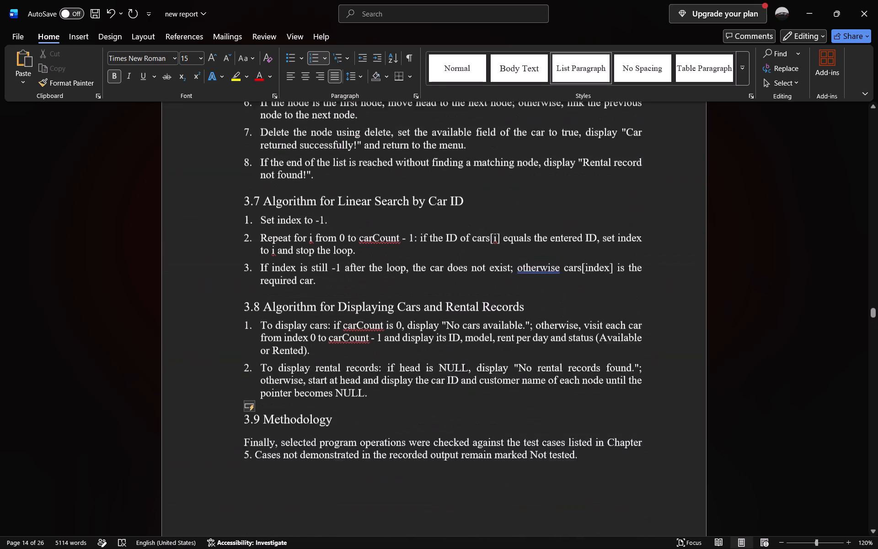
pyautogui.scroll(1, 493, 248)
pyautogui.doubleClick(273, 437)
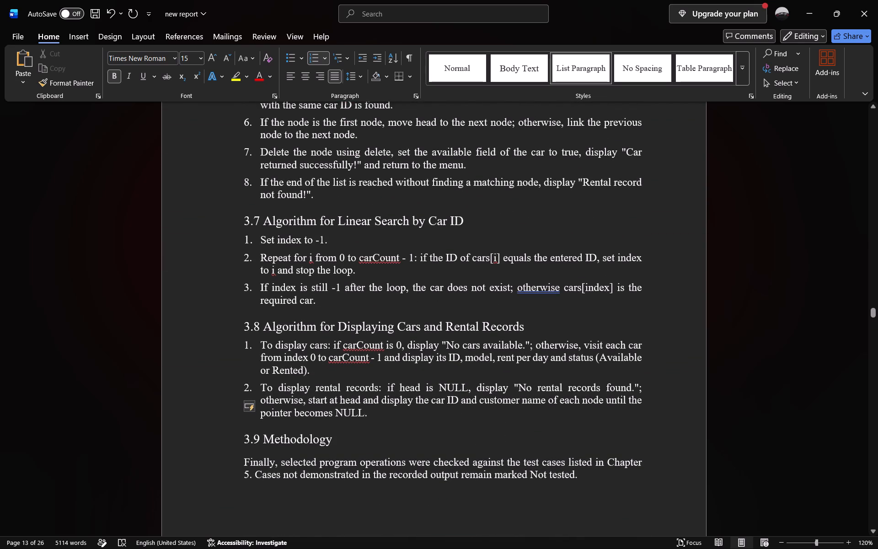
pyautogui.tripleClick(355, 467)
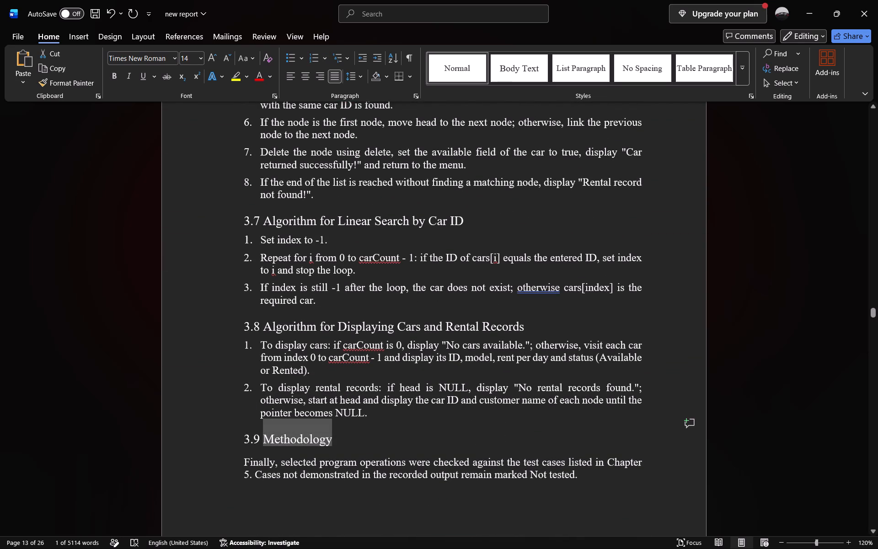
pyautogui.click(358, 386)
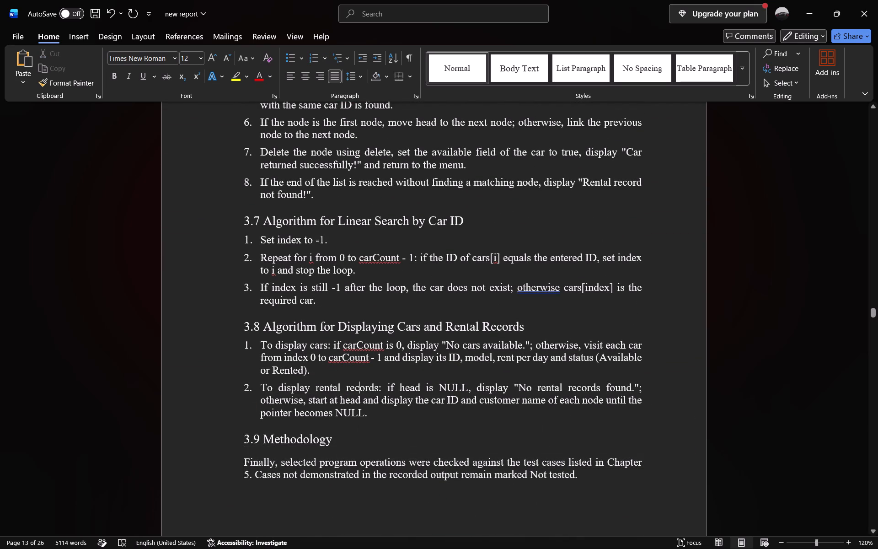
pyautogui.doubleClick(363, 328)
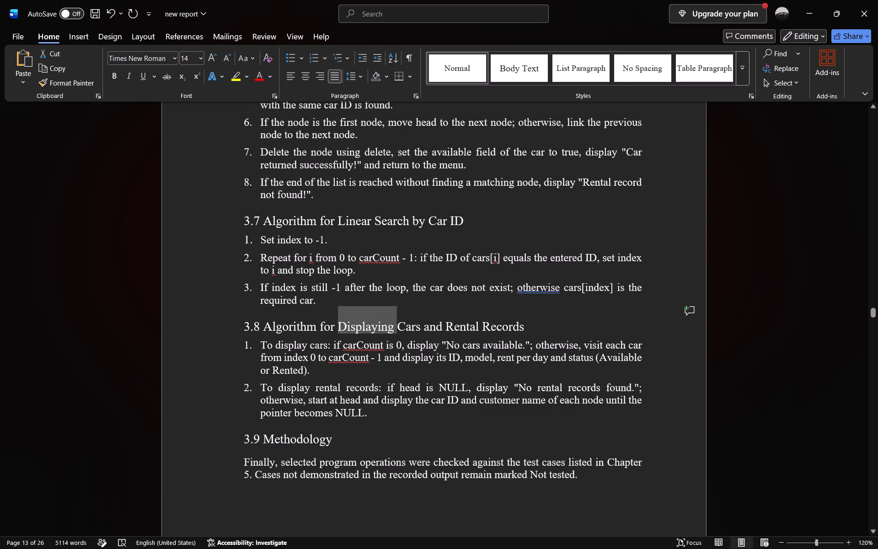
pyautogui.tripleClick(331, 226)
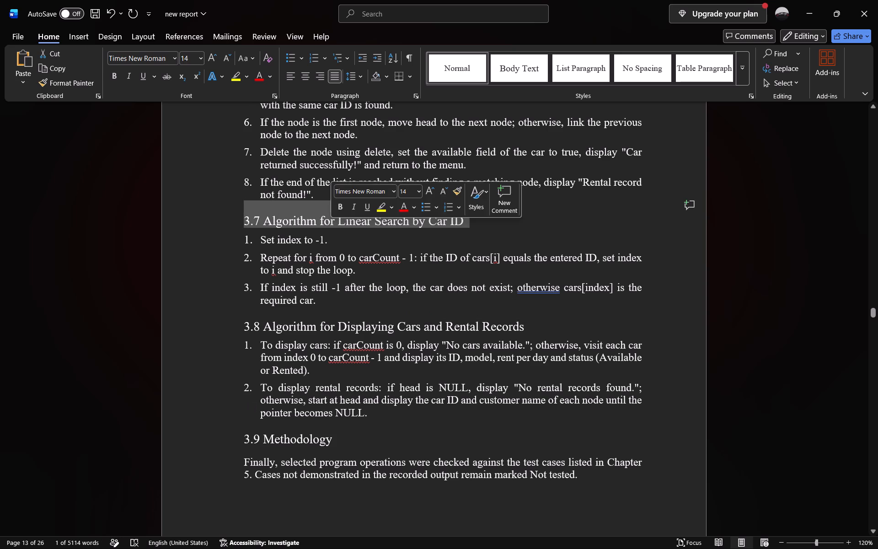
pyautogui.click(365, 254)
pyautogui.scroll(3, 365, 254)
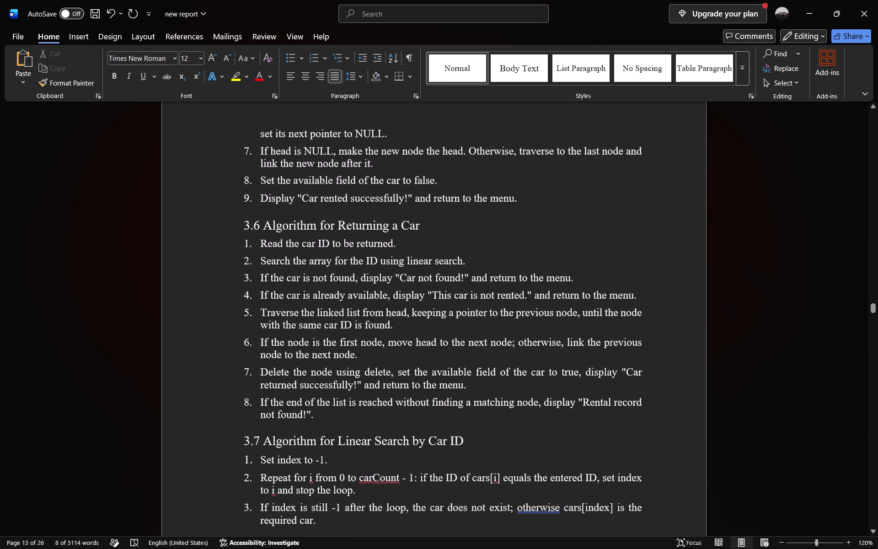
pyautogui.scroll(3, 365, 254)
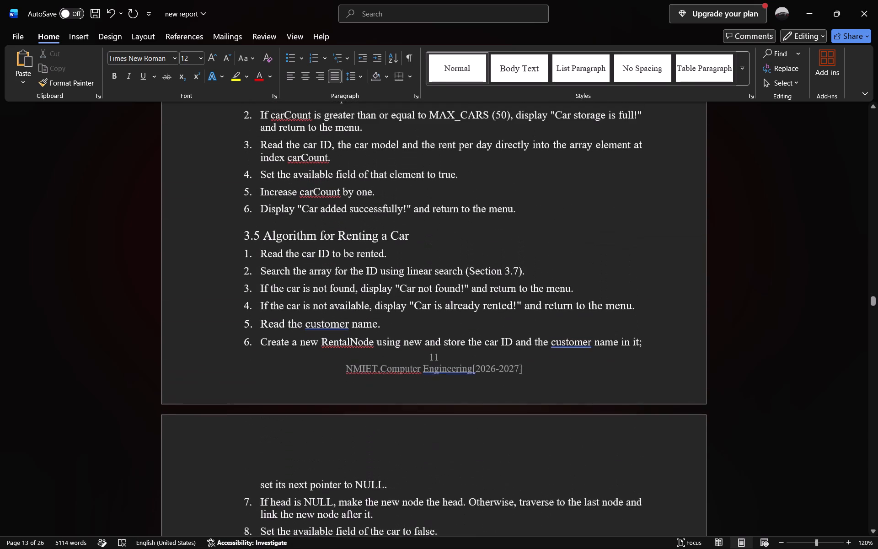
pyautogui.scroll(1, 365, 254)
pyautogui.doubleClick(365, 254)
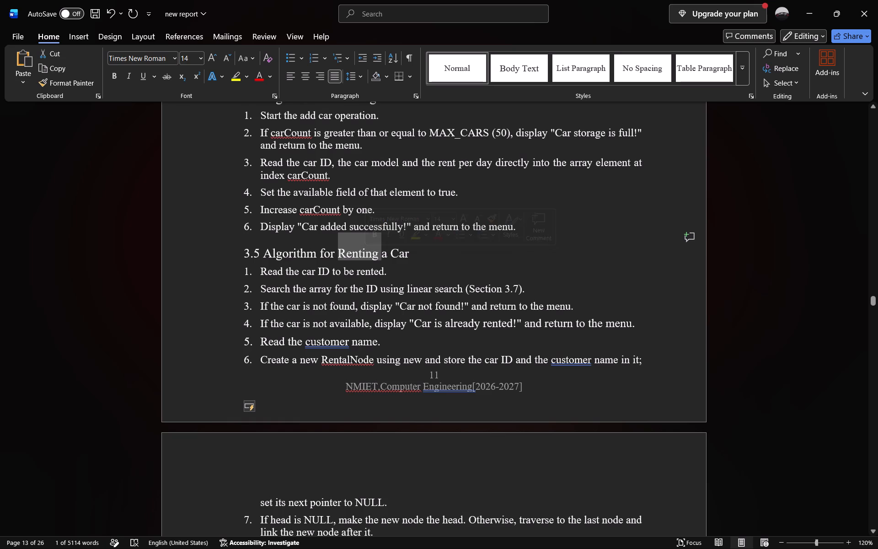
pyautogui.click(390, 287)
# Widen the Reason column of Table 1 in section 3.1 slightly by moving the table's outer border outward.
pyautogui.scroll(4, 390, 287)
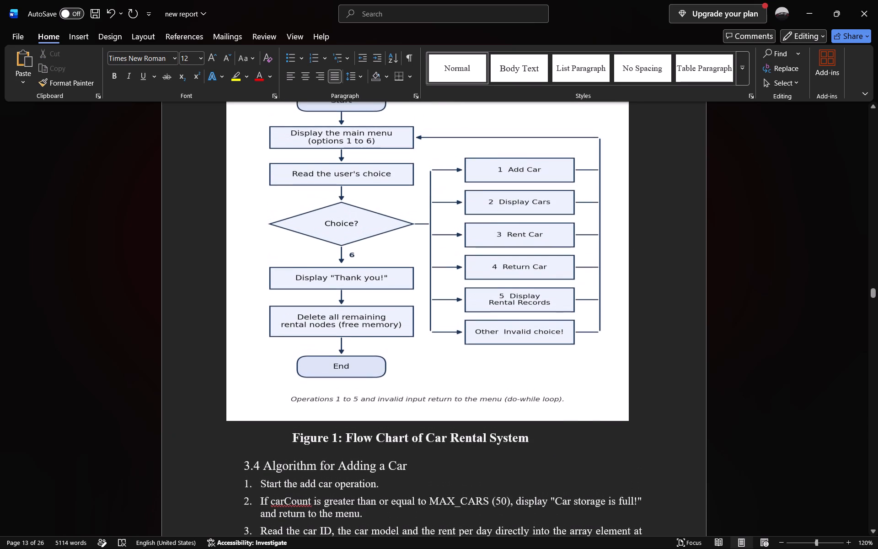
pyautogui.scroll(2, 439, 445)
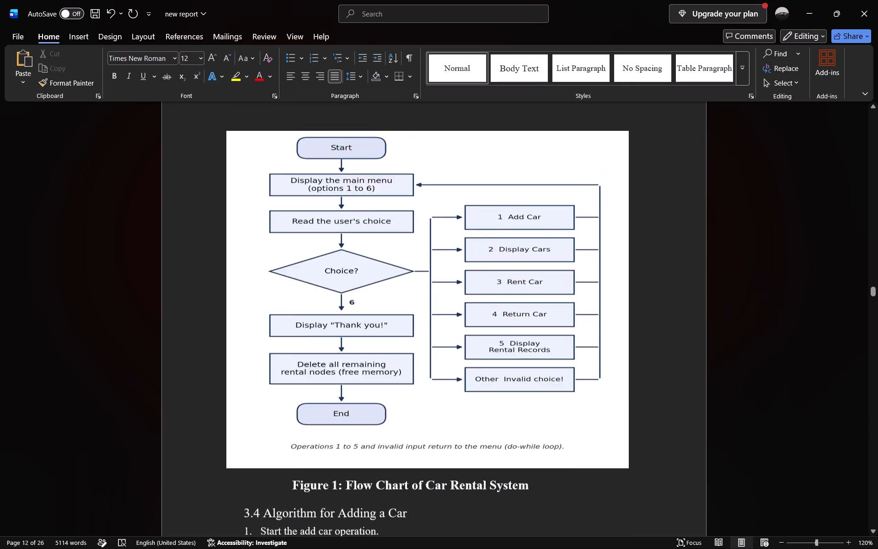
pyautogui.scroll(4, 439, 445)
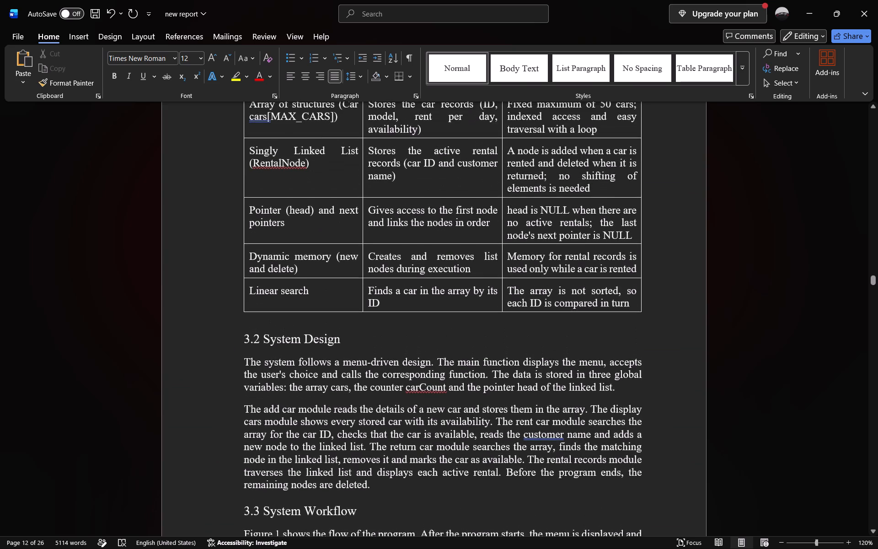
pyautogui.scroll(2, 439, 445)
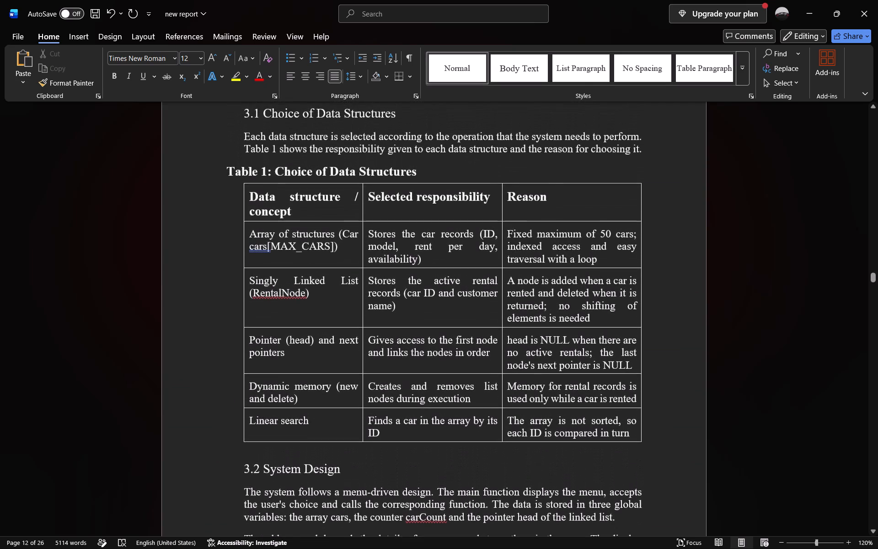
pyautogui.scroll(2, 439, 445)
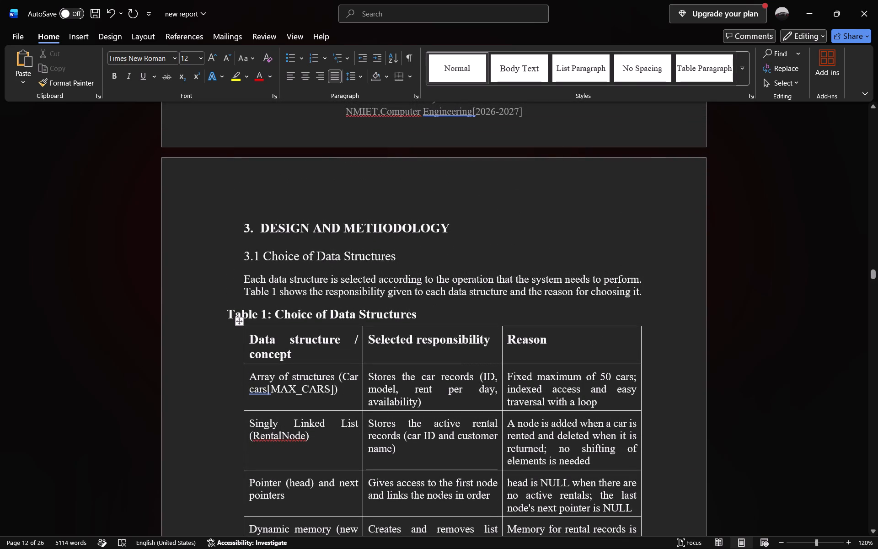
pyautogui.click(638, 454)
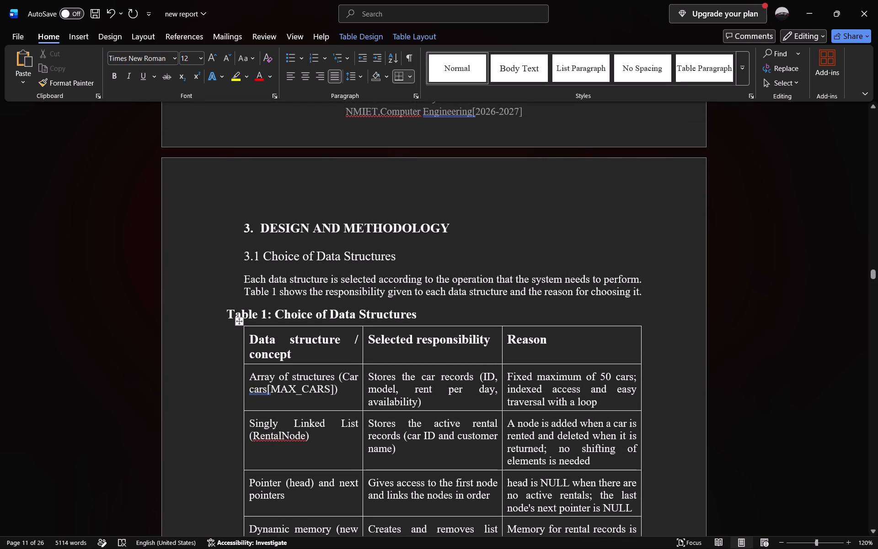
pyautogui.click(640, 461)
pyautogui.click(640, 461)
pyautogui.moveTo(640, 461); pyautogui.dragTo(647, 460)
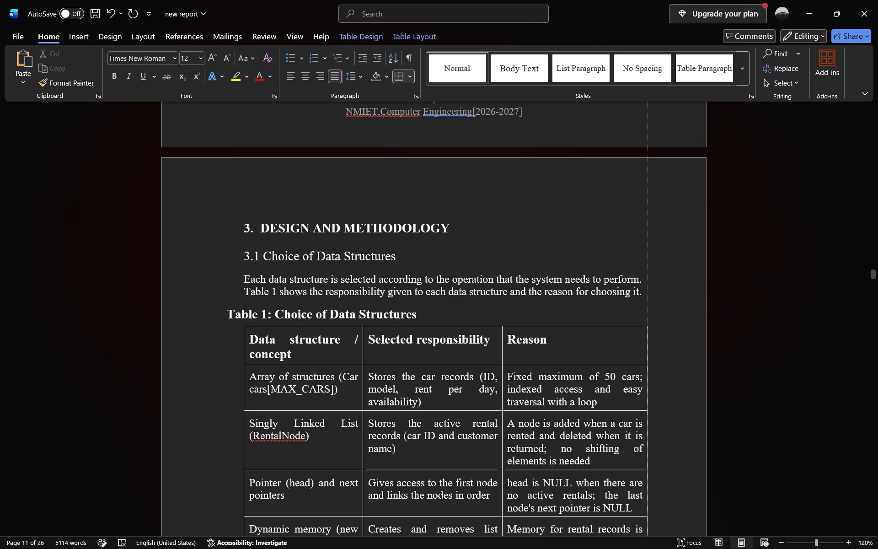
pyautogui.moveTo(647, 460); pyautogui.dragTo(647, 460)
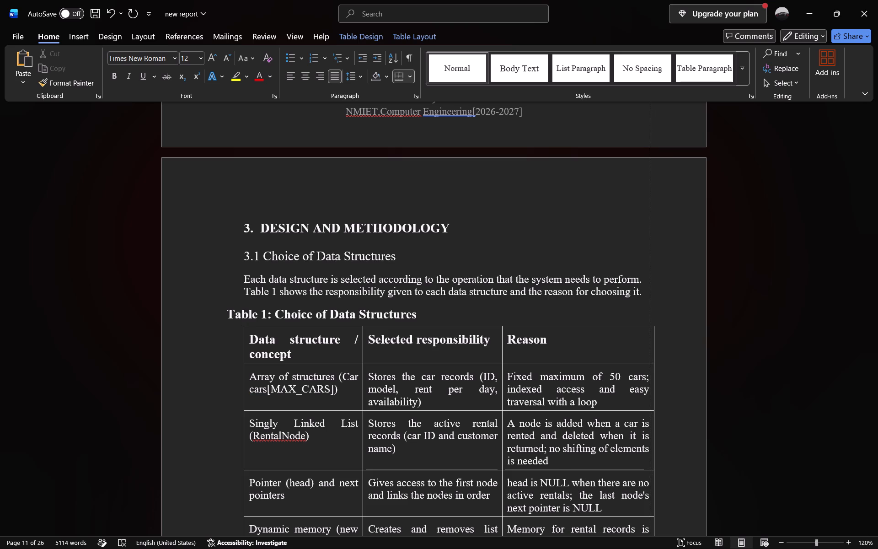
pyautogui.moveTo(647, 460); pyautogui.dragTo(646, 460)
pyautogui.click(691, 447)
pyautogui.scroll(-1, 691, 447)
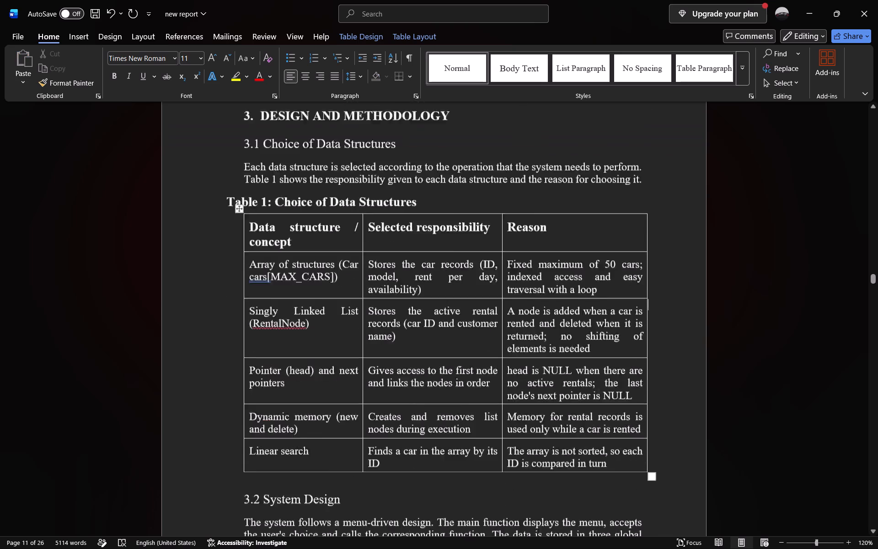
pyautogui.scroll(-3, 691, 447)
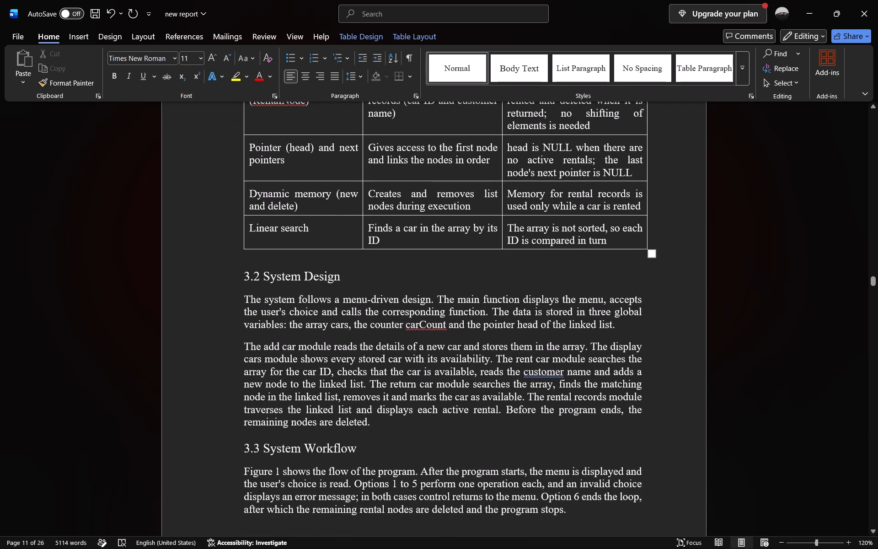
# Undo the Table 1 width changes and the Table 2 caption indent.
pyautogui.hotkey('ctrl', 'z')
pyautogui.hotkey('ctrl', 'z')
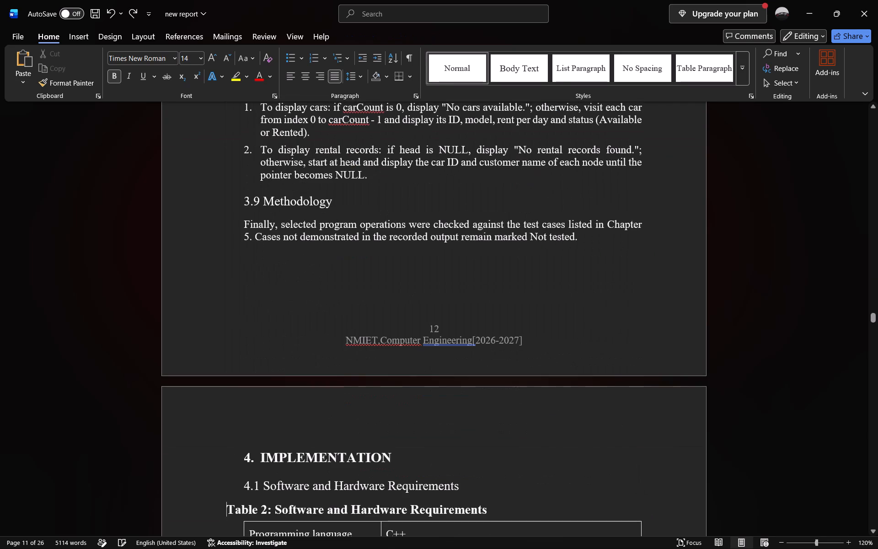
# Check the font sizes of the Advantages of Arrays and Limitations of Arrays headings and their body text in chapter 2.
pyautogui.scroll(8, 691, 447)
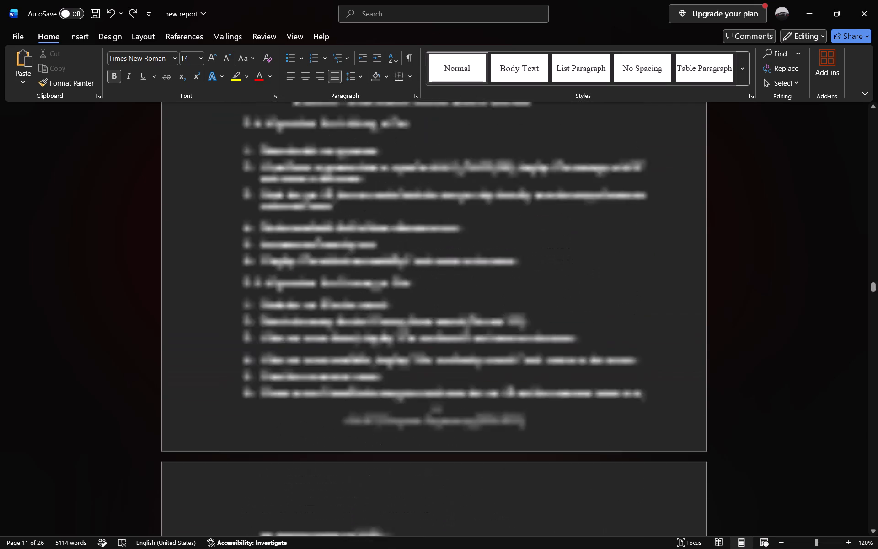
pyautogui.scroll(5, 691, 447)
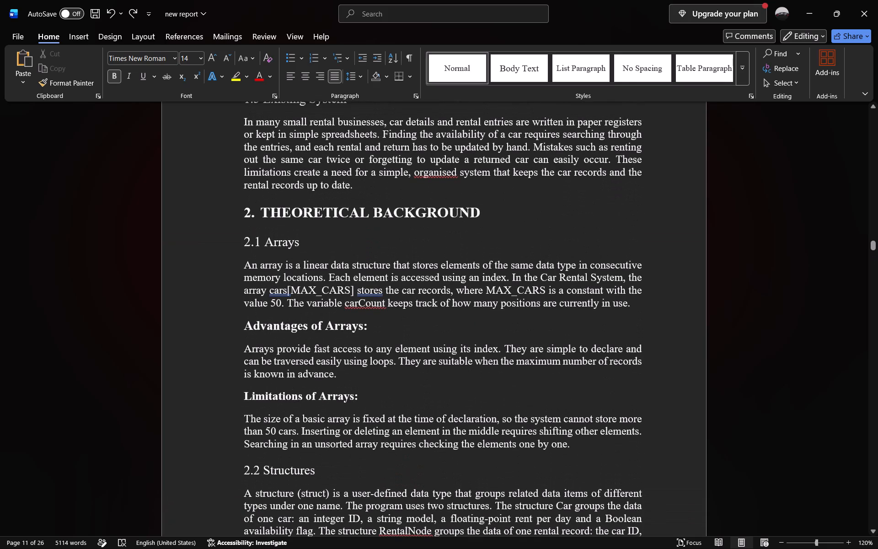
pyautogui.doubleClick(339, 324)
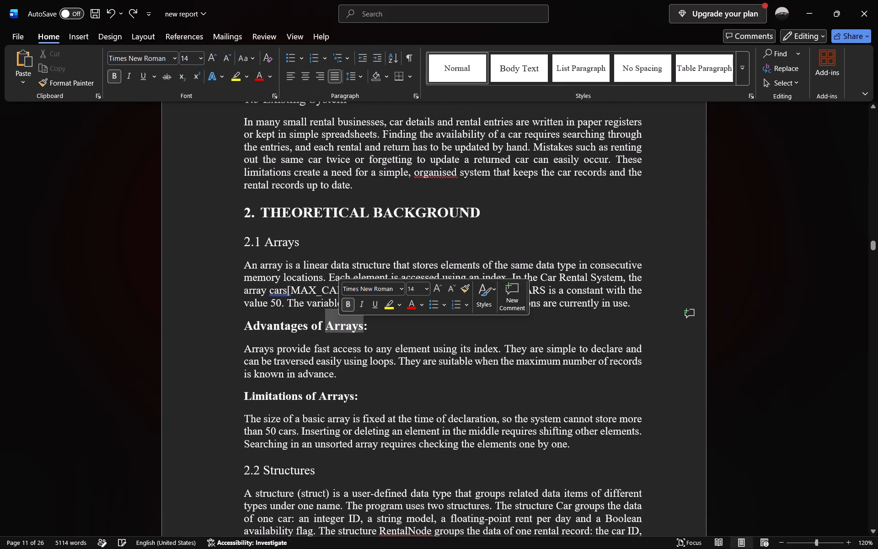
pyautogui.click(339, 324)
pyautogui.tripleClick(307, 394)
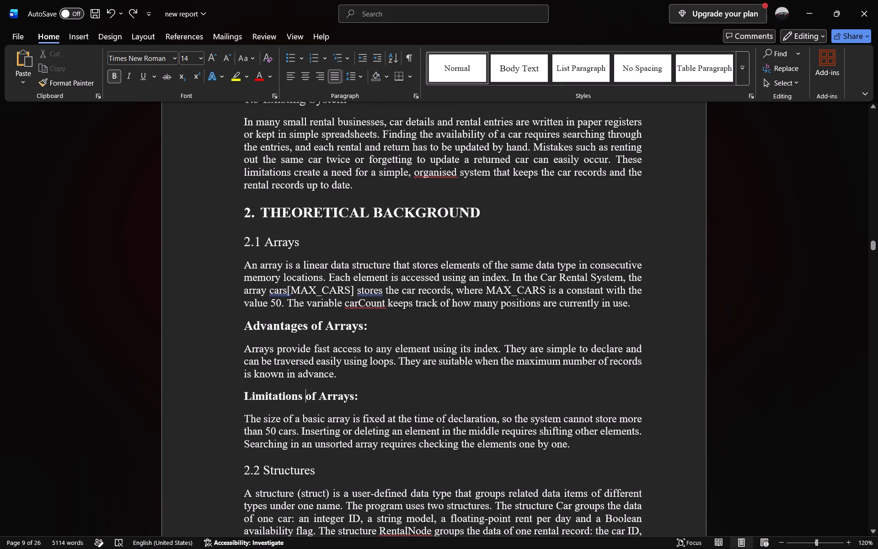
pyautogui.click(392, 419)
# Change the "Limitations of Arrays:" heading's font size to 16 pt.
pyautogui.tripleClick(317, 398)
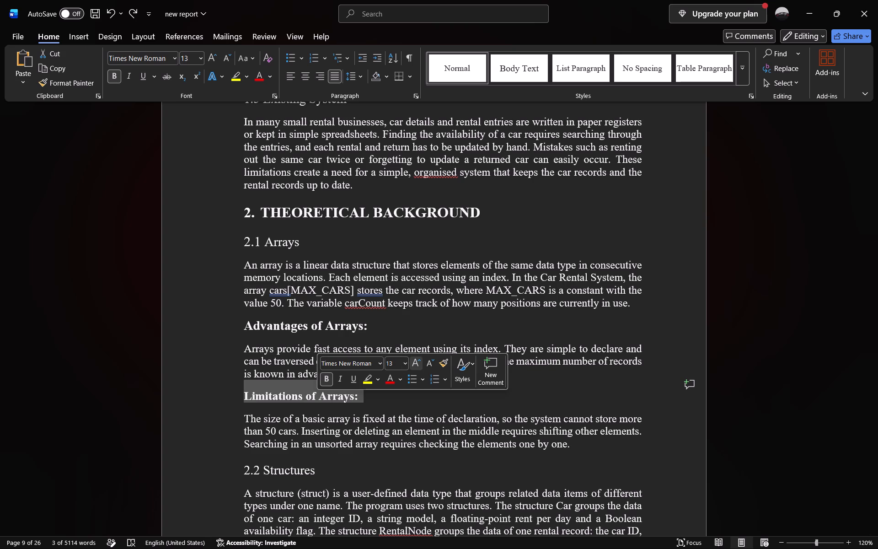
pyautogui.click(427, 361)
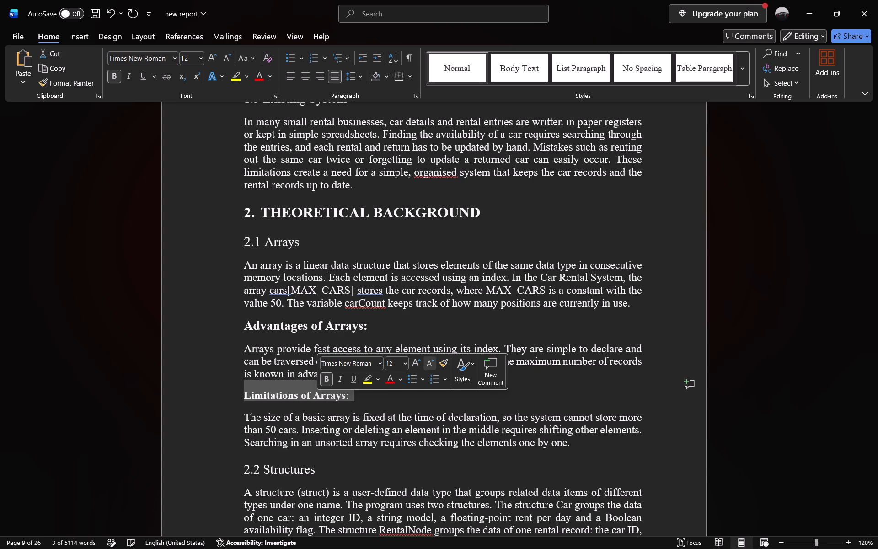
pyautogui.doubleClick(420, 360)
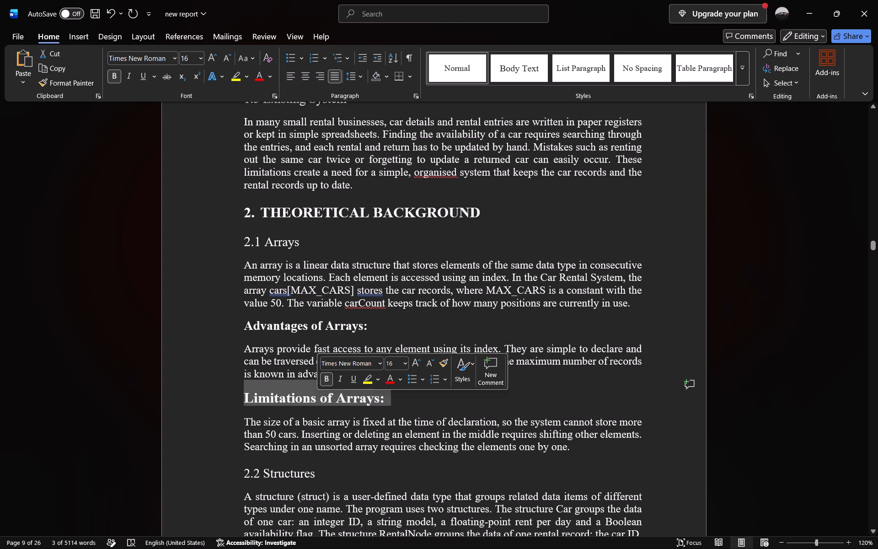
# Compare the font sizes of the text in section 2.1 and set the "2.1 Arrays" heading to 14 pt.
pyautogui.tripleClick(321, 327)
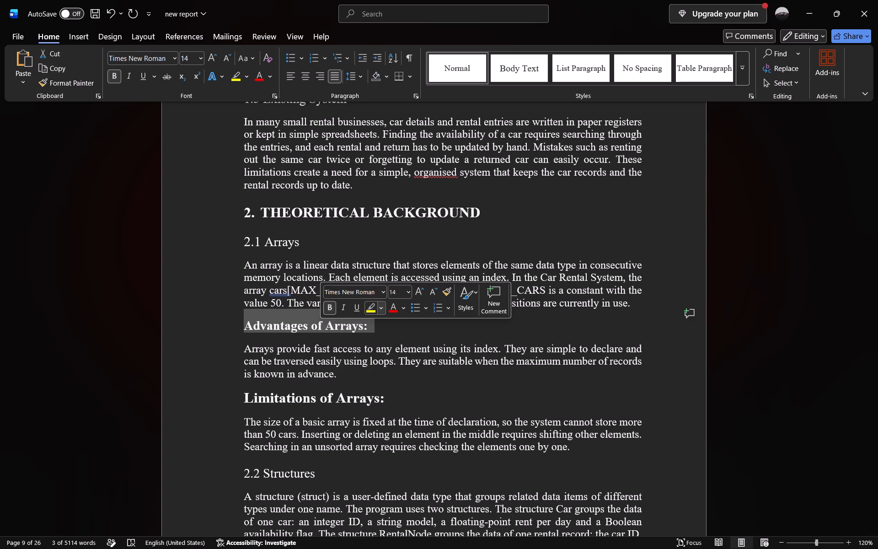
pyautogui.tripleClick(376, 355)
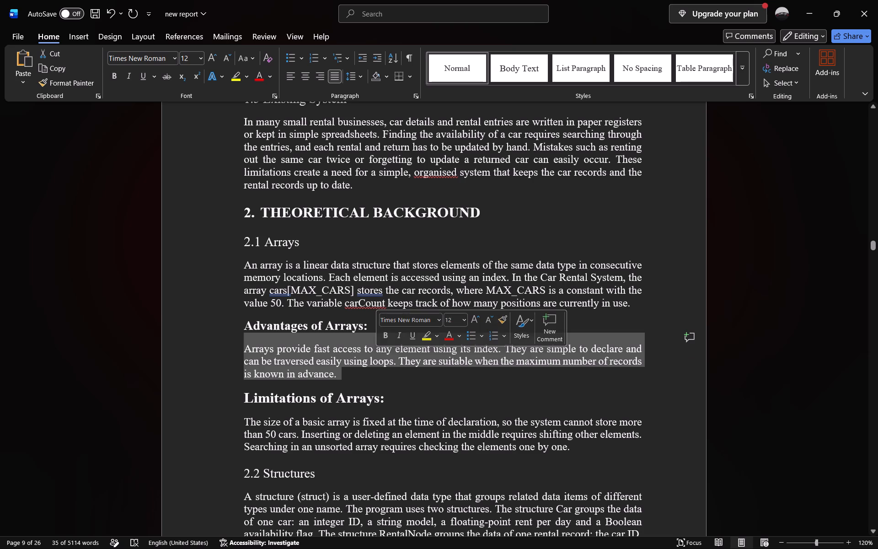
pyautogui.tripleClick(356, 289)
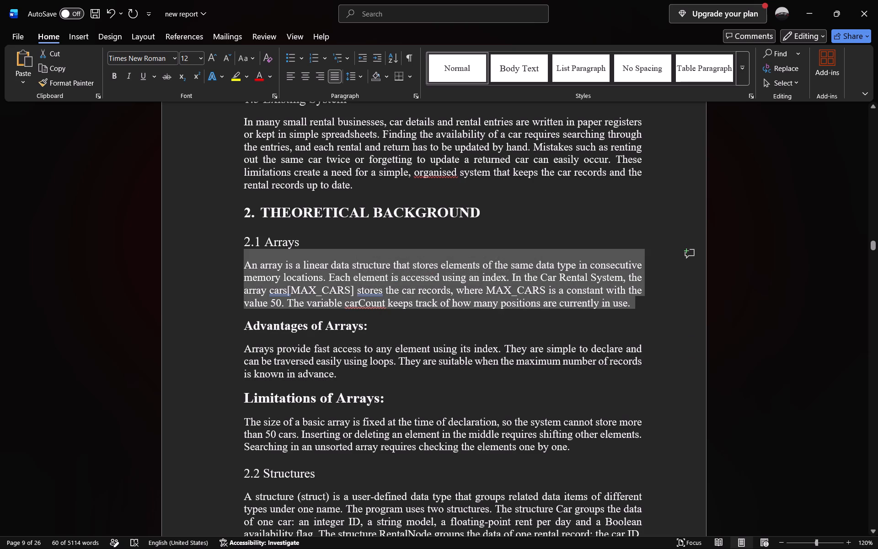
pyautogui.tripleClick(285, 243)
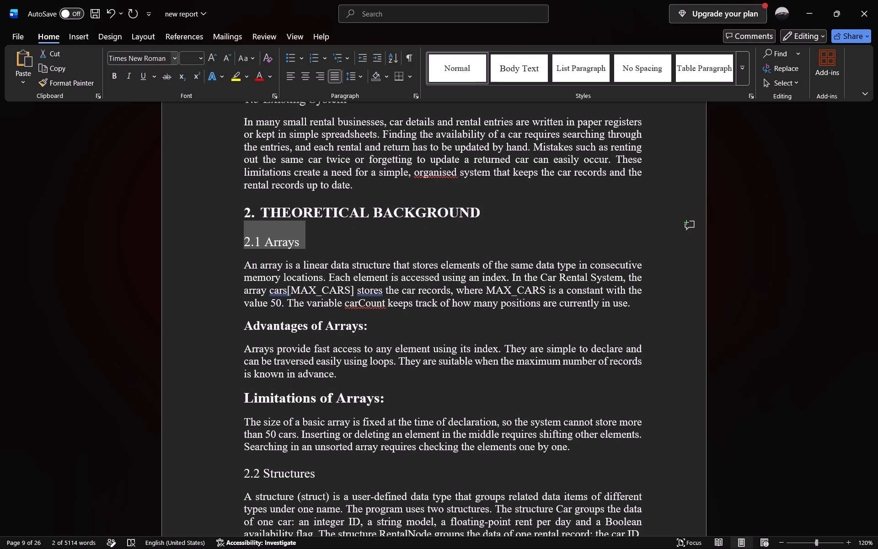
pyautogui.click(187, 62)
pyautogui.write('14')
pyautogui.press('Return')
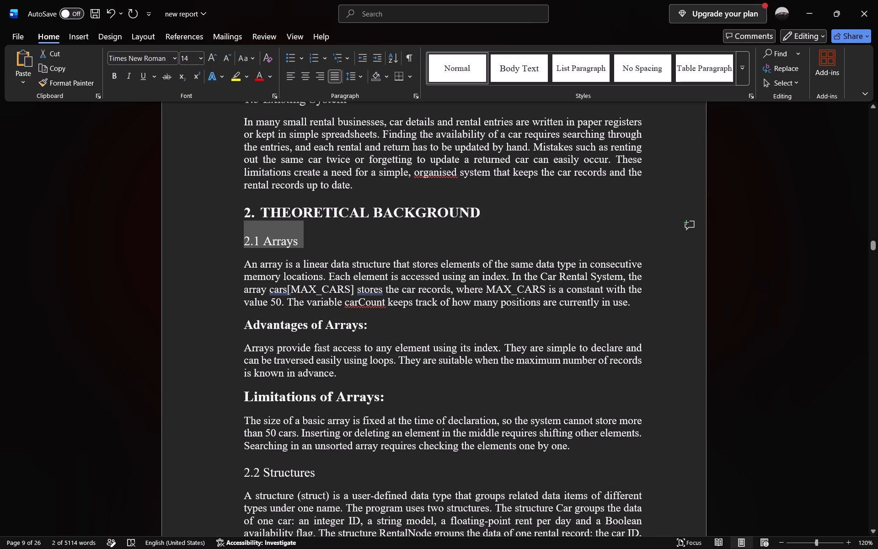
# Set the "Limitations of Arrays:" heading to 14 pt and check the sizes of its paragraph and the 2.2 heading.
pyautogui.doubleClick(308, 269)
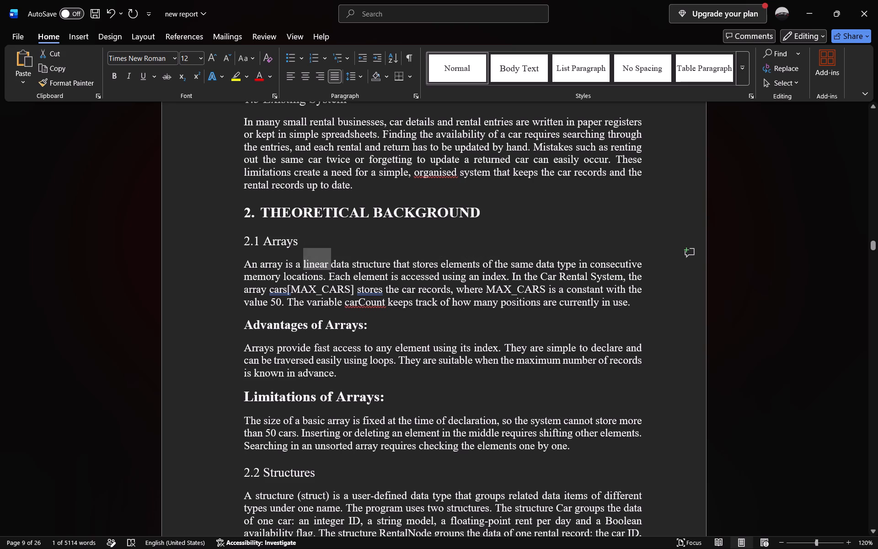
pyautogui.tripleClick(295, 402)
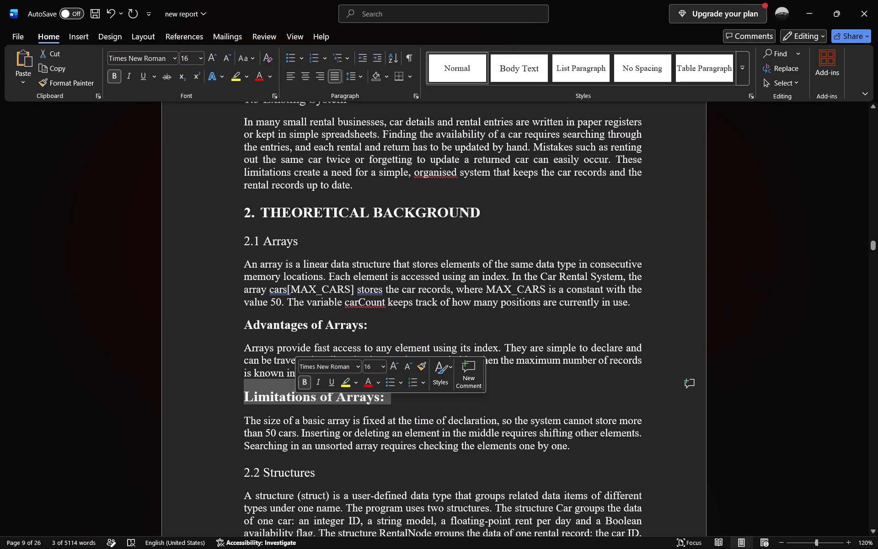
pyautogui.click(406, 363)
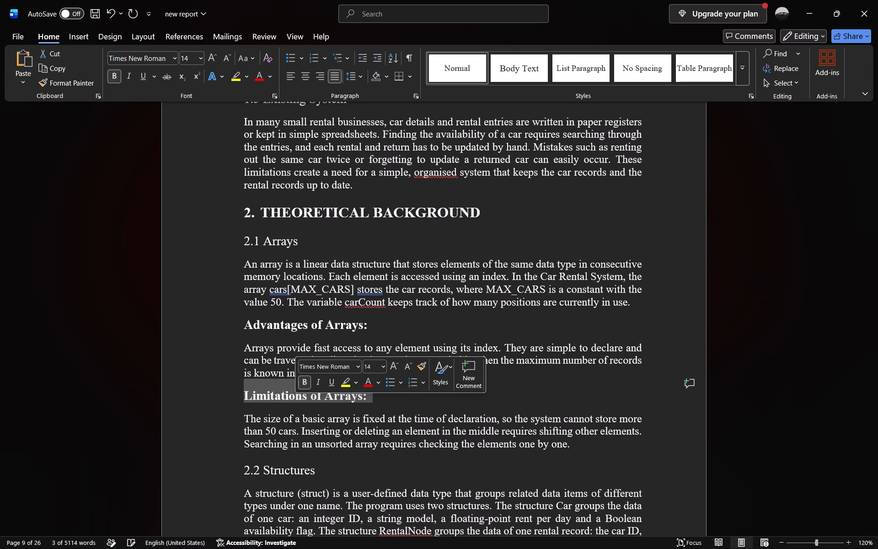
pyautogui.doubleClick(396, 446)
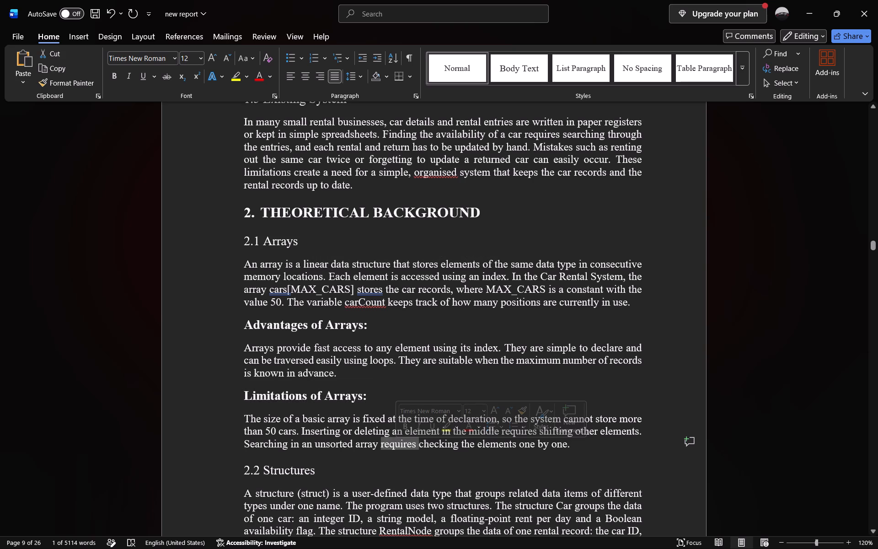
pyautogui.doubleClick(302, 473)
pyautogui.click(343, 355)
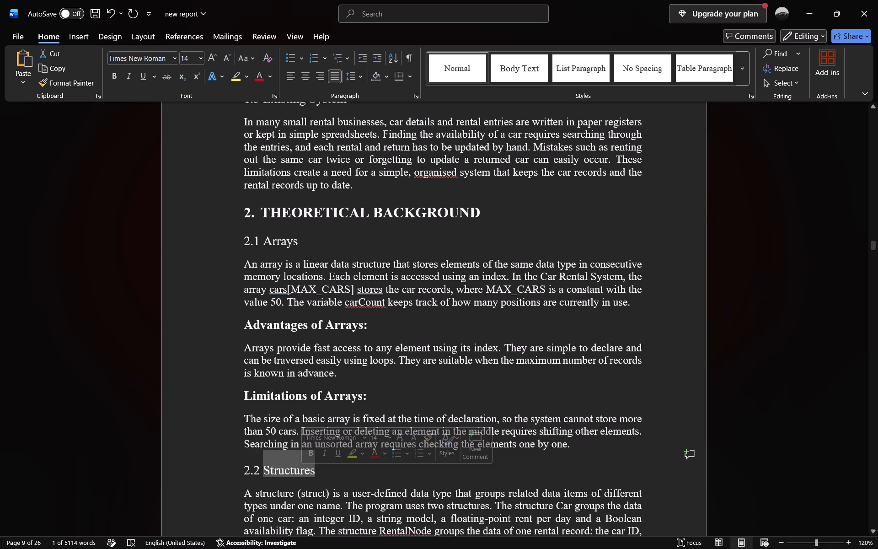
# Set the chapter heading "2. THEORETICAL BACKGROUND" to 15 pt.
pyautogui.scroll(1, 343, 355)
pyautogui.tripleClick(343, 492)
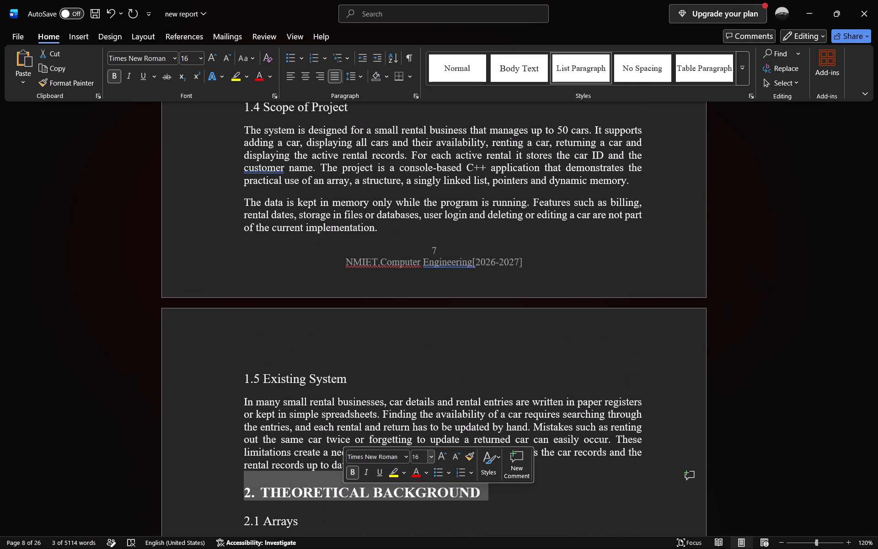
pyautogui.click(452, 455)
pyautogui.click(424, 459)
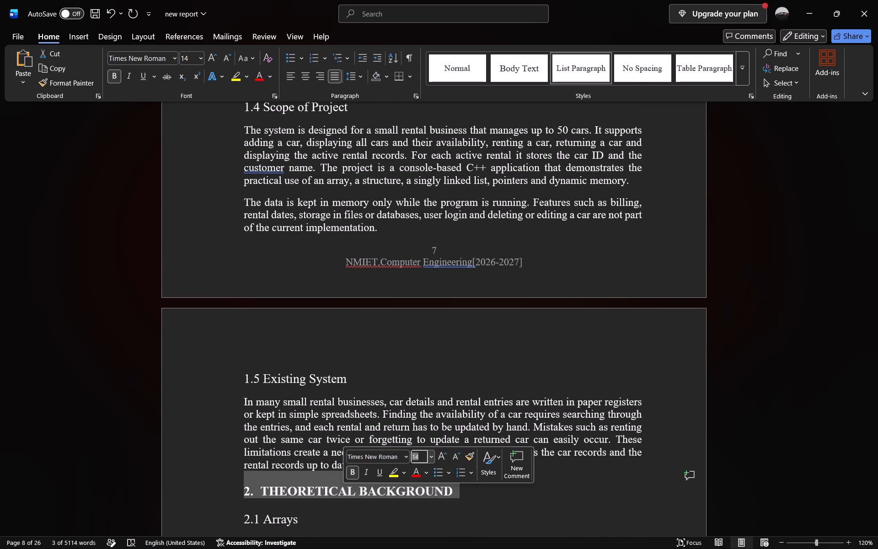
pyautogui.press('BackSpace')
pyautogui.write('15')
pyautogui.press('Return')
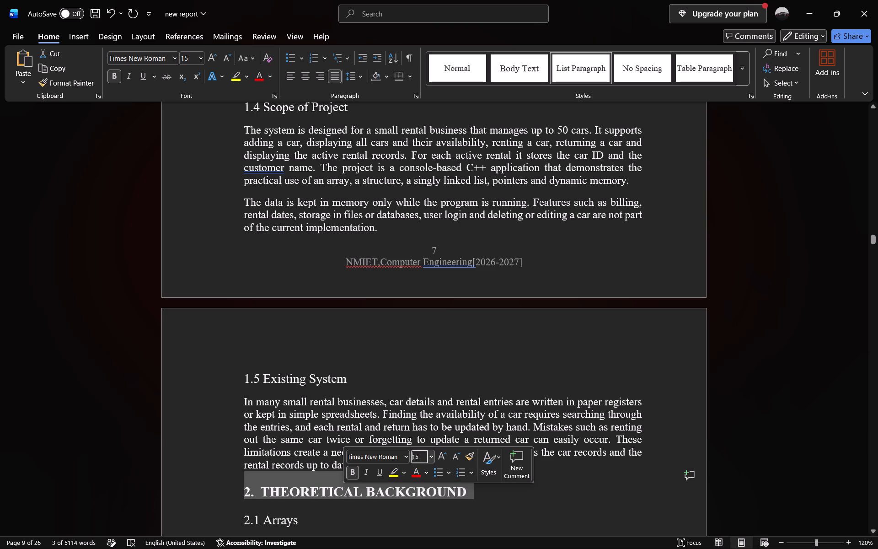
# Check the font sizes of the headings and body text in sections 1.5 back through 1.2, including the objectives list.
pyautogui.tripleClick(332, 381)
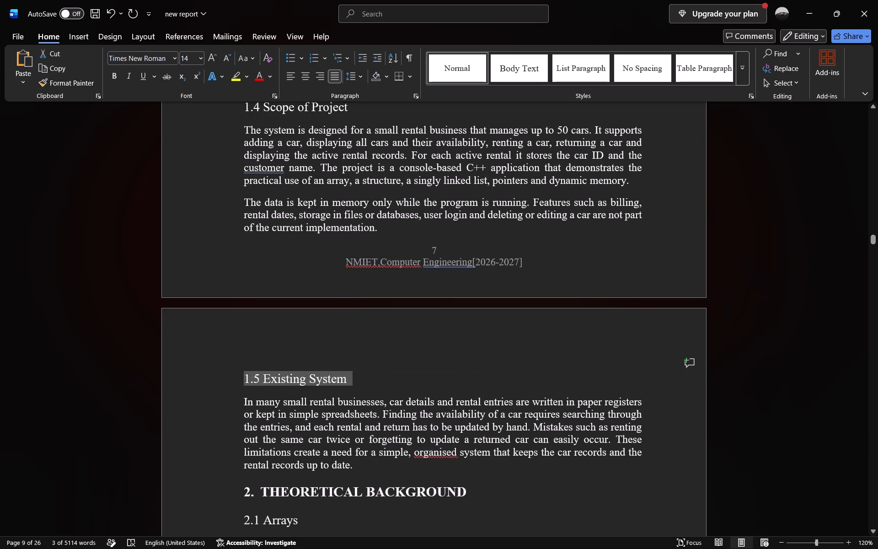
pyautogui.tripleClick(349, 424)
pyautogui.click(376, 357)
pyautogui.scroll(1, 376, 357)
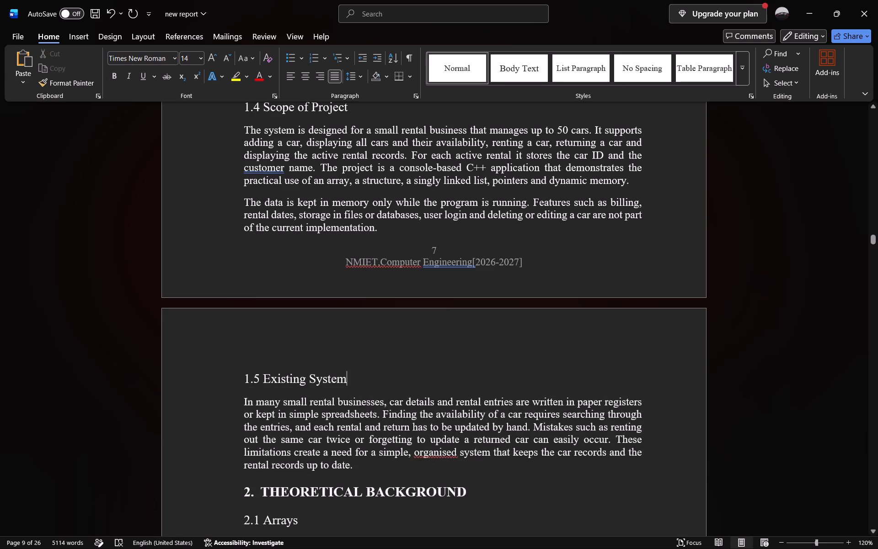
pyautogui.scroll(1, 376, 357)
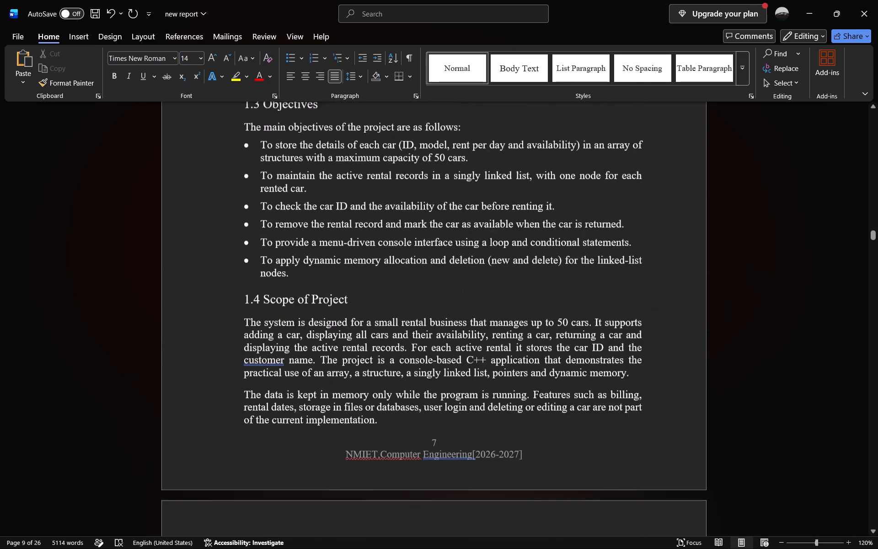
pyautogui.scroll(1, 376, 357)
pyautogui.tripleClick(337, 327)
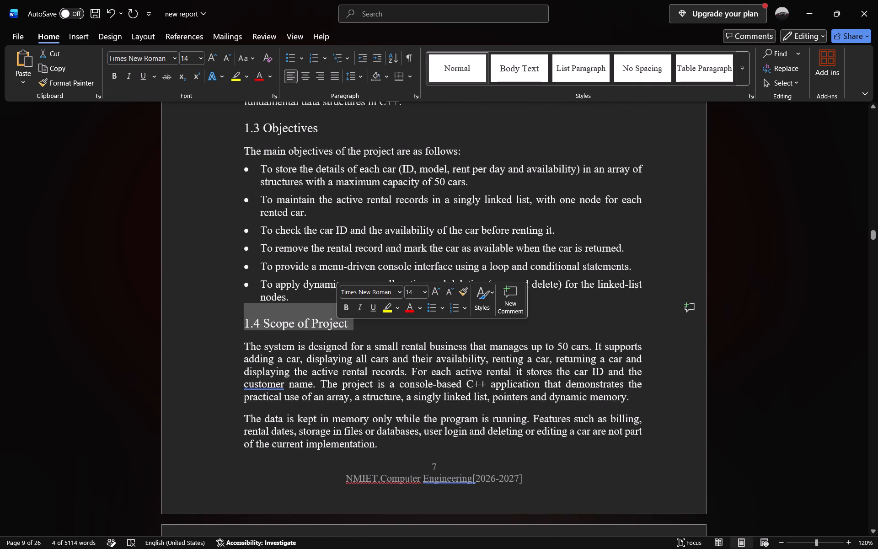
pyautogui.tripleClick(370, 371)
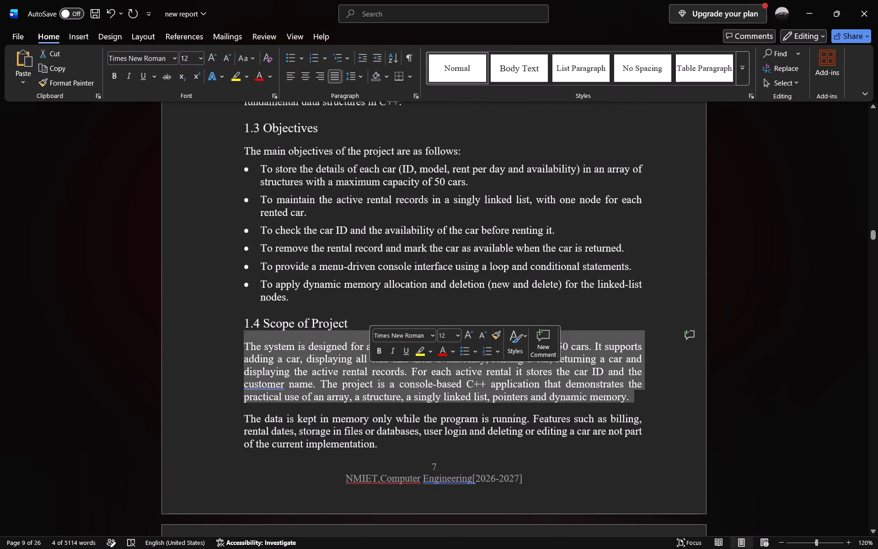
pyautogui.tripleClick(369, 253)
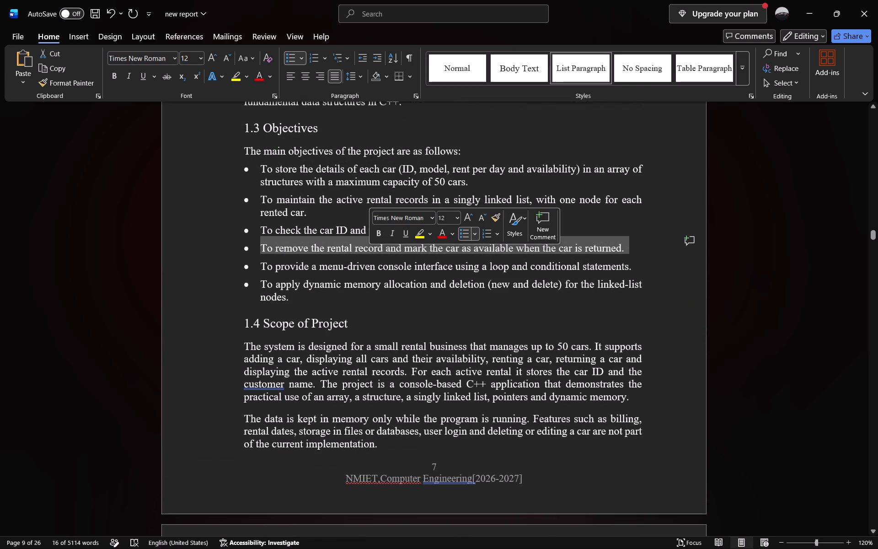
pyautogui.tripleClick(310, 136)
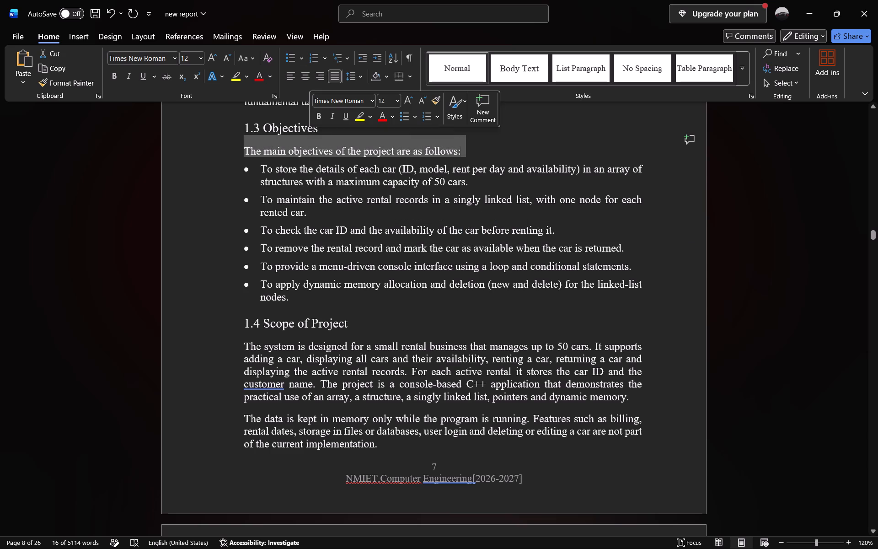
pyautogui.doubleClick(303, 130)
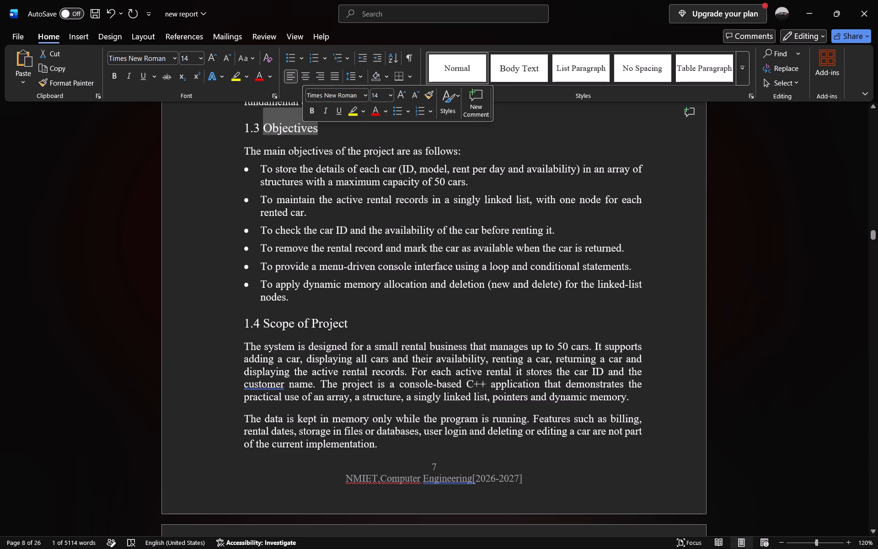
pyautogui.click(420, 208)
pyautogui.scroll(3, 420, 208)
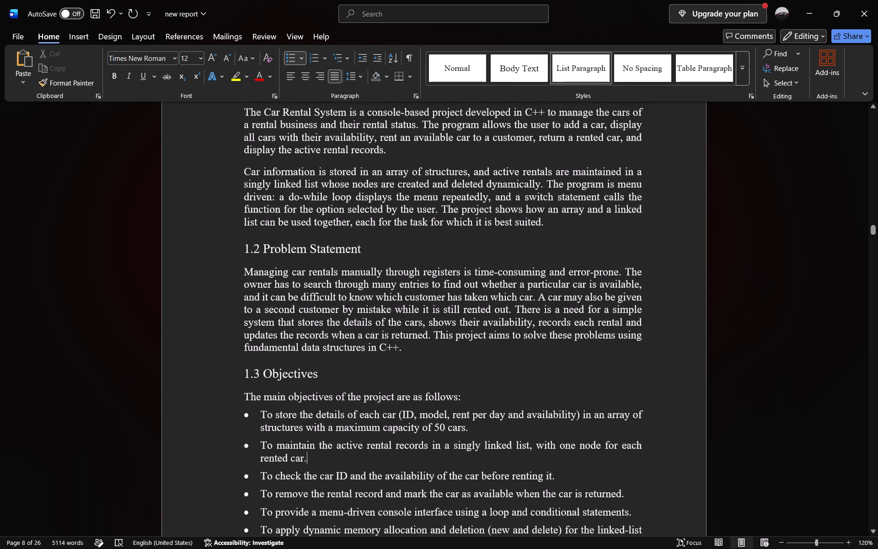
pyautogui.doubleClick(346, 254)
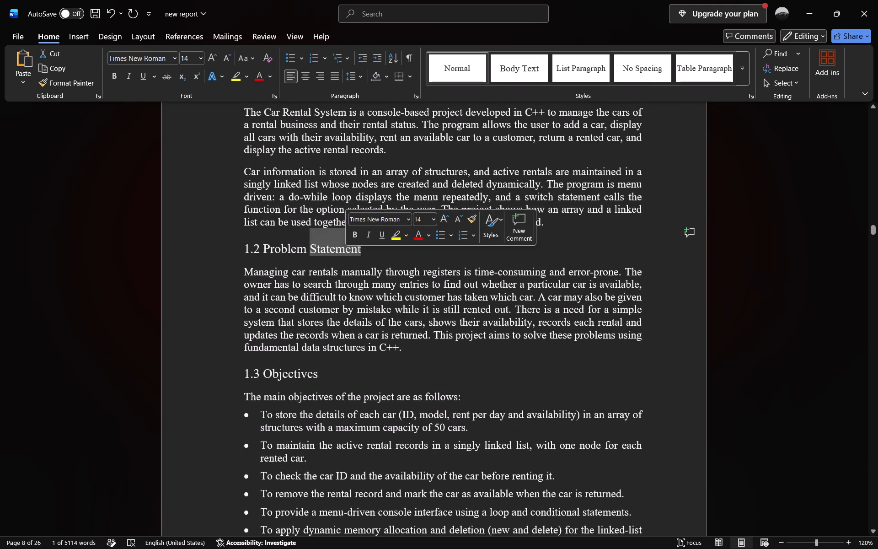
pyautogui.click(345, 211)
# Set the chapter heading "1. INTRODUCTION" to 15 pt.
pyautogui.scroll(2, 345, 211)
pyautogui.click(345, 211)
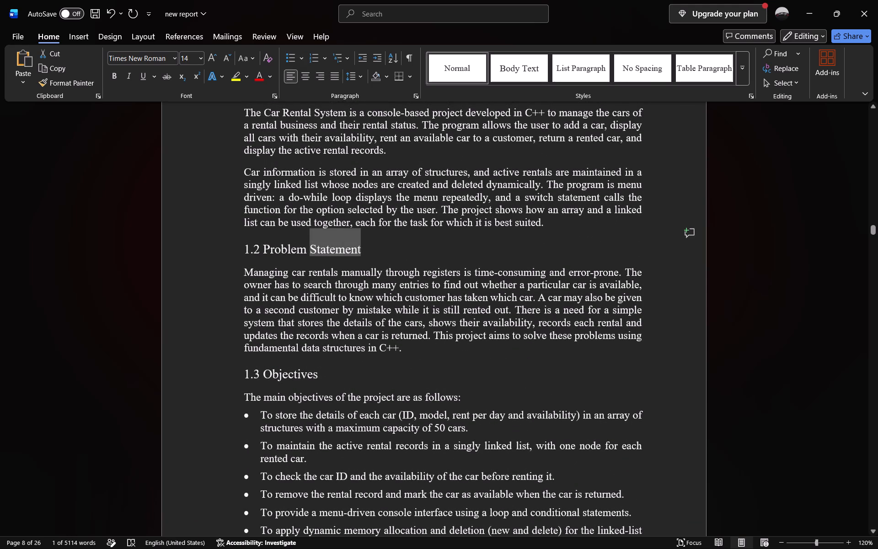
pyautogui.scroll(3, 345, 211)
pyautogui.tripleClick(319, 370)
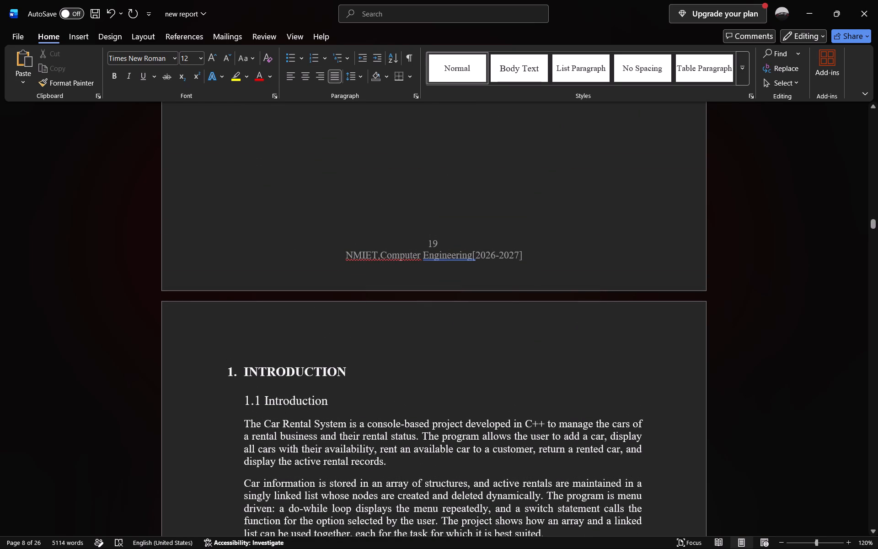
pyautogui.click(319, 370)
pyautogui.click(319, 370)
pyautogui.tripleClick(319, 370)
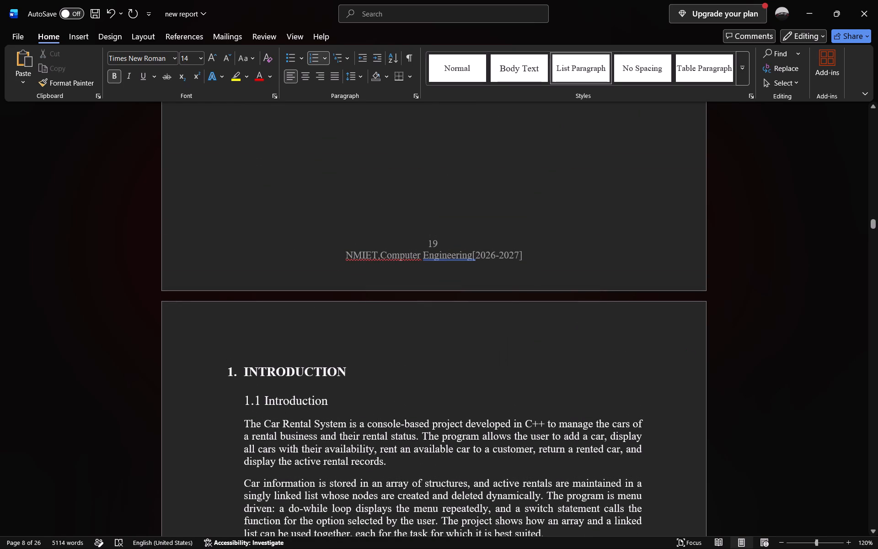
pyautogui.click(415, 334)
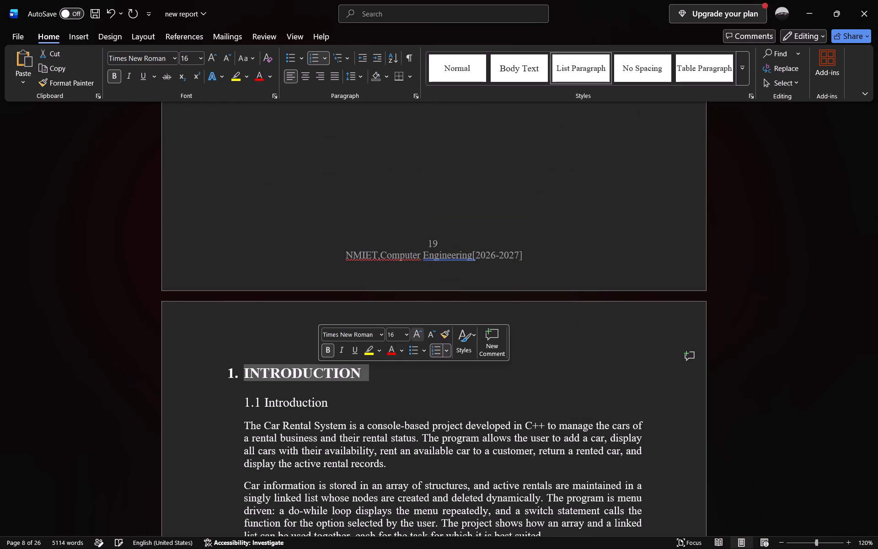
pyautogui.click(397, 331)
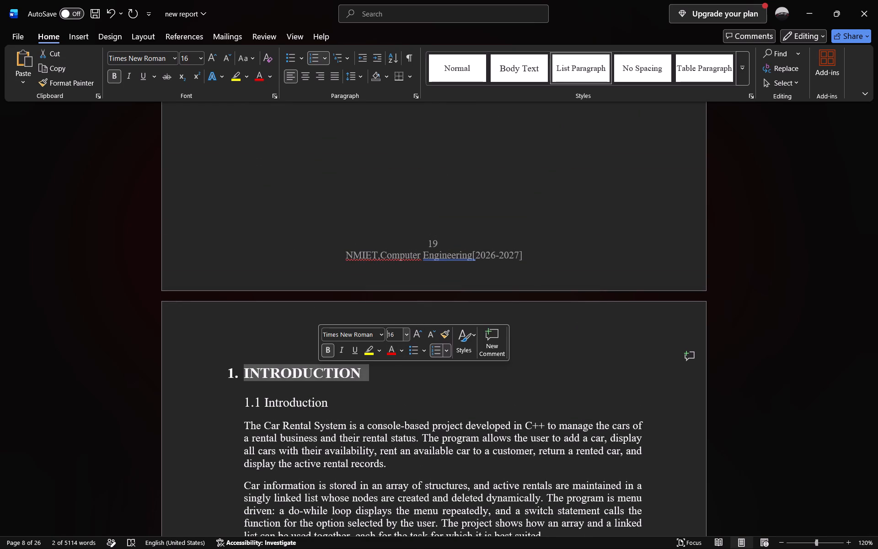
pyautogui.write('15')
pyautogui.press('Return')
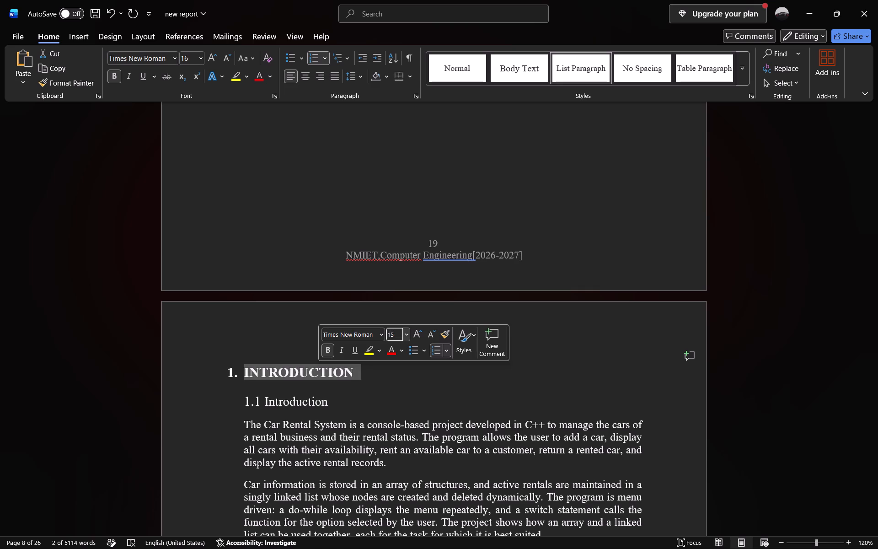
pyautogui.click(504, 398)
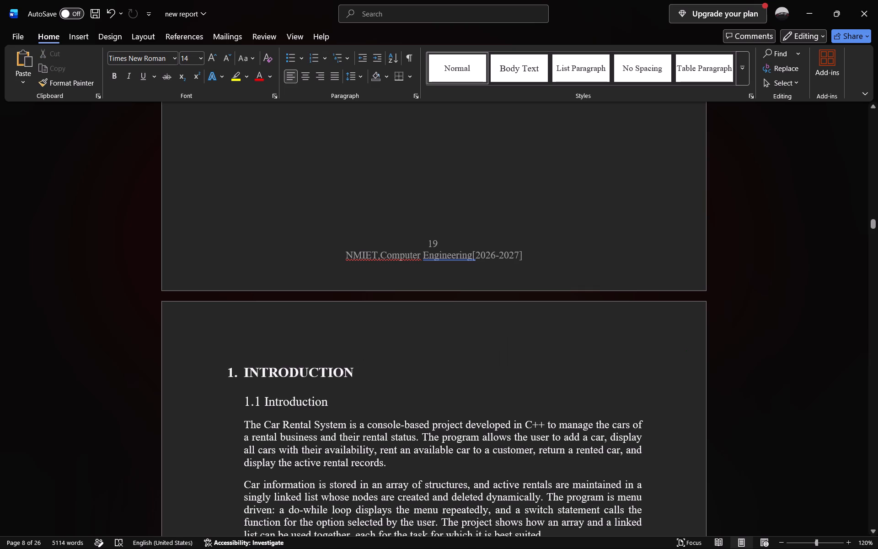
# Set the "1.1 Introduction" heading to 14 pt and check the sizes of the 1.2 and 1.3 headings.
pyautogui.tripleClick(290, 403)
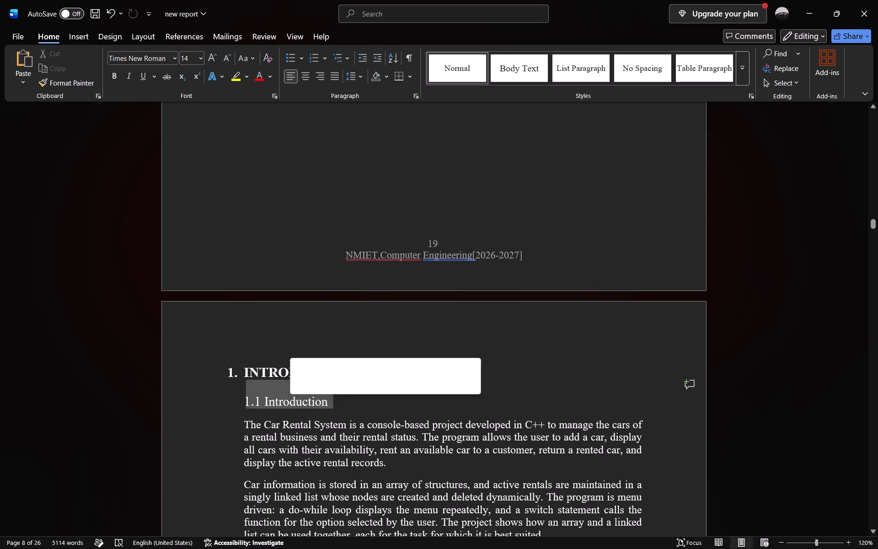
pyautogui.click(290, 403)
pyautogui.click(290, 403)
pyautogui.tripleClick(290, 403)
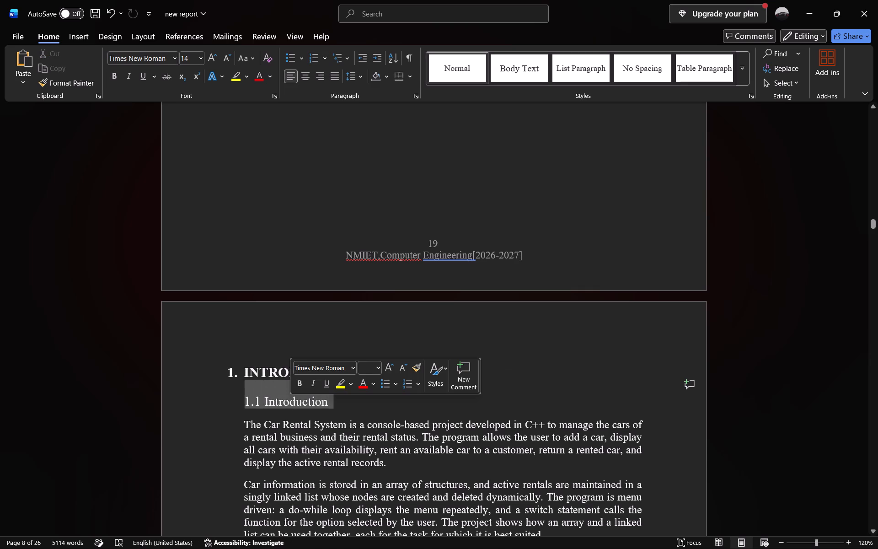
pyautogui.click(364, 369)
pyautogui.write('14')
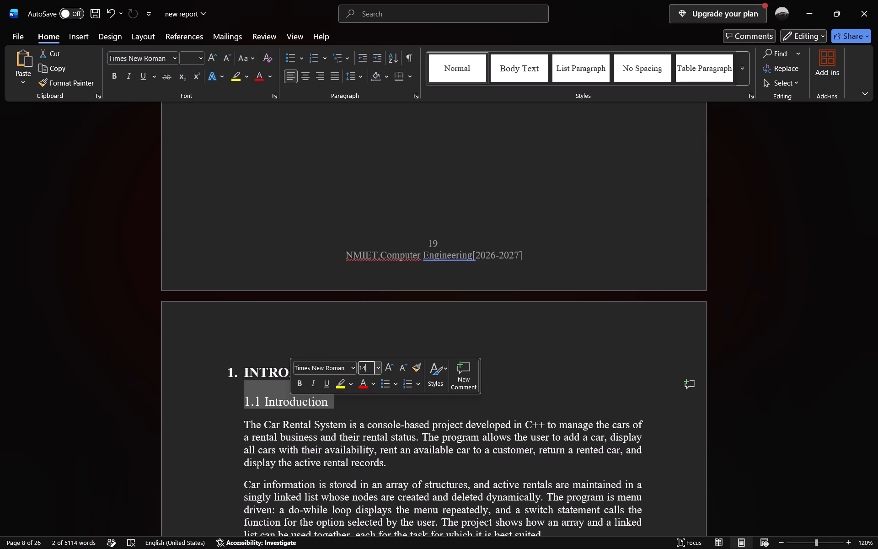
pyautogui.press('Return')
pyautogui.click(334, 495)
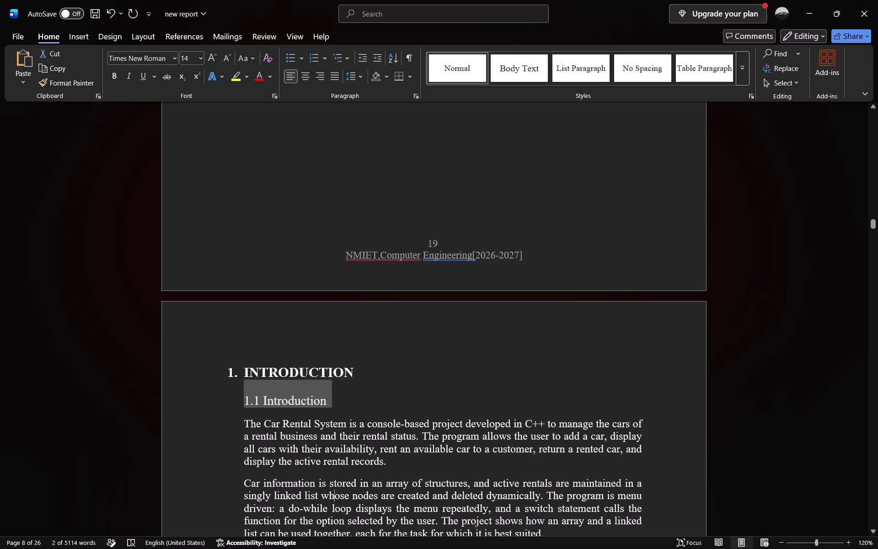
pyautogui.scroll(-3, 334, 495)
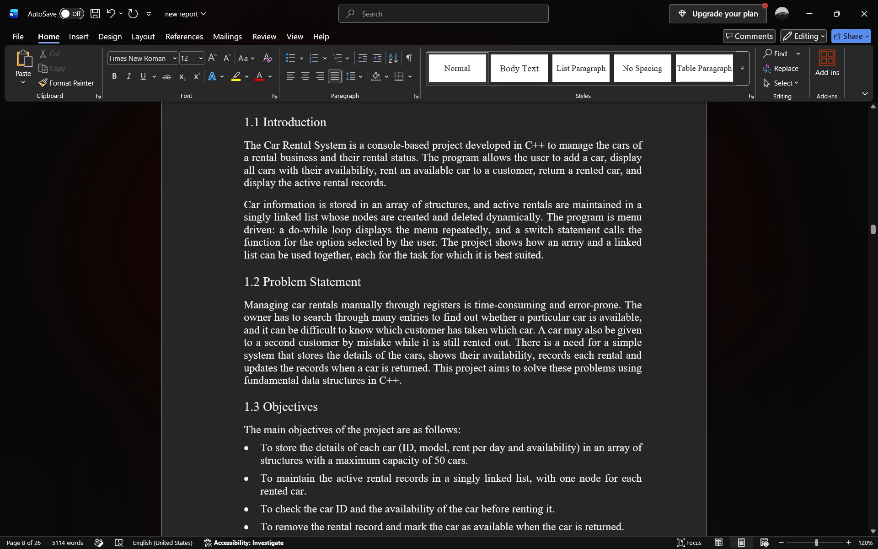
pyautogui.tripleClick(316, 283)
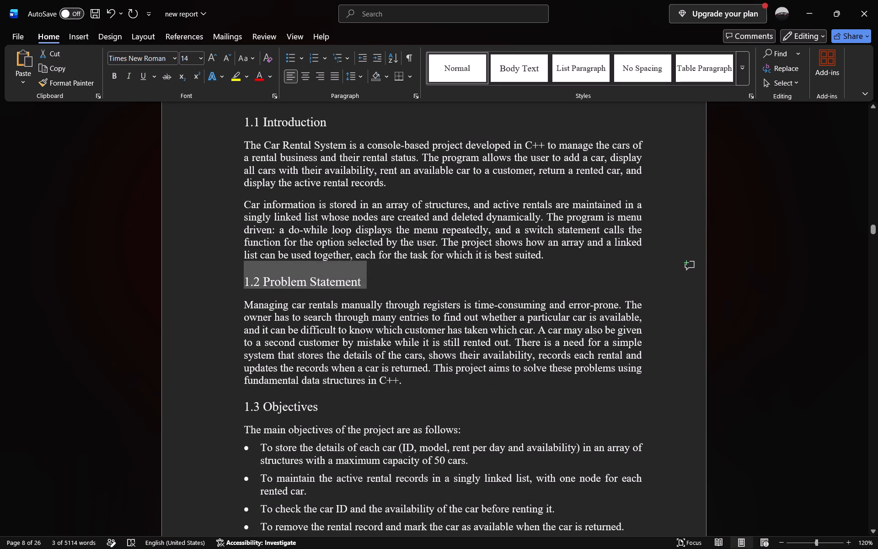
pyautogui.tripleClick(302, 405)
pyautogui.click(392, 412)
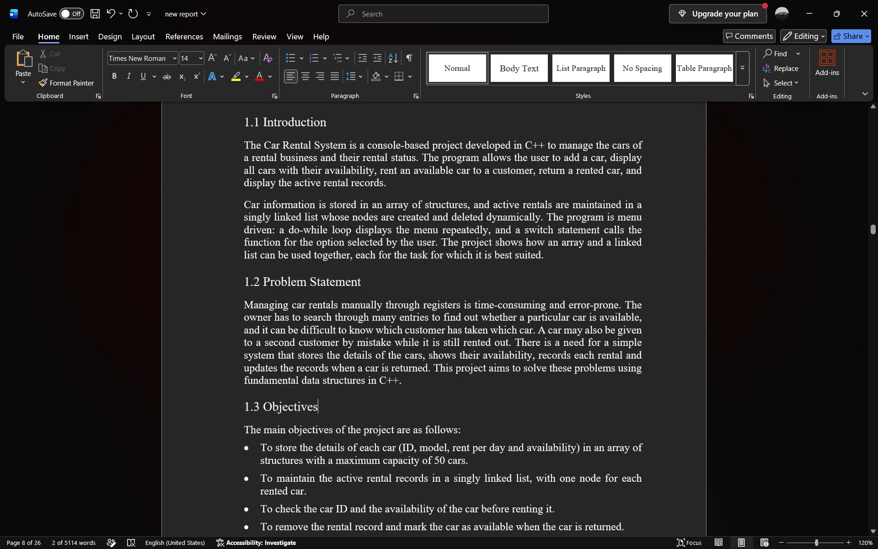
# Set the List of Tables table, the "List of Figures" heading and its table to 12 pt on the table of contents page.
pyautogui.scroll(5, 392, 412)
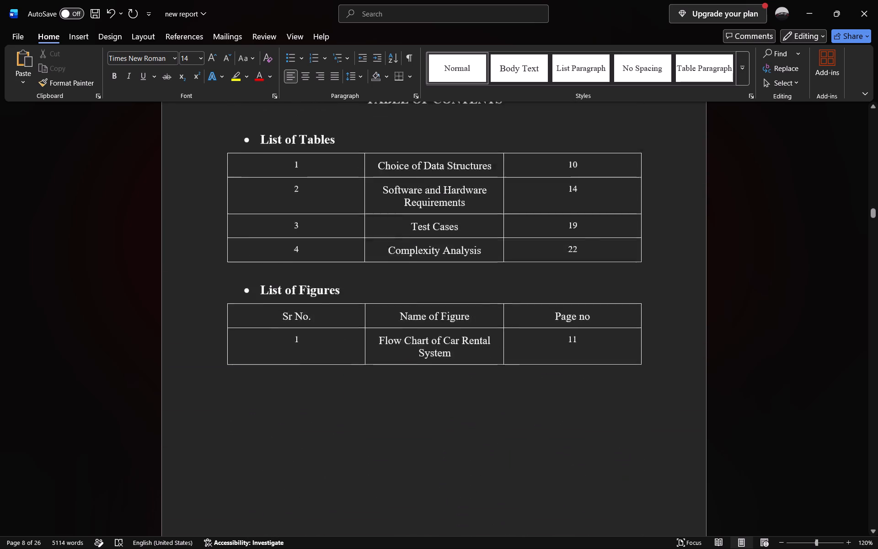
pyautogui.scroll(2, 392, 412)
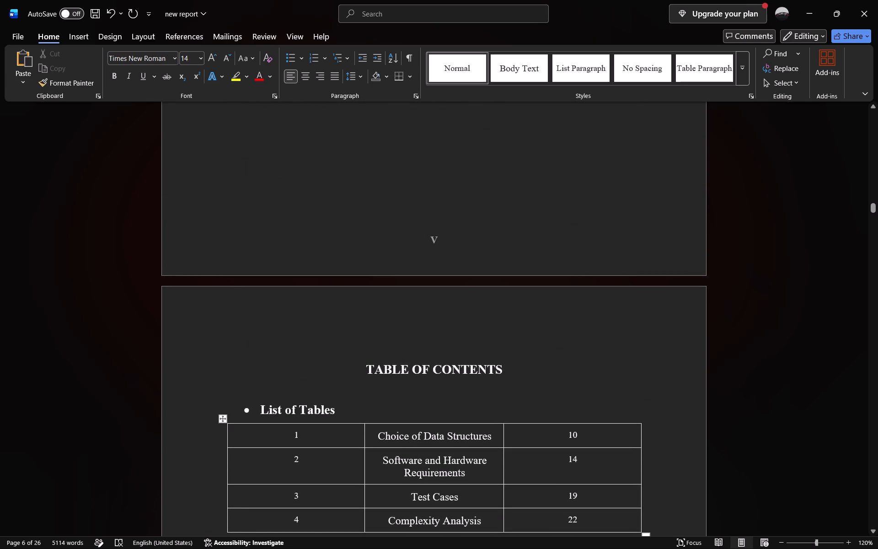
pyautogui.doubleClick(370, 434)
pyautogui.moveTo(370, 434); pyautogui.dragTo(400, 471)
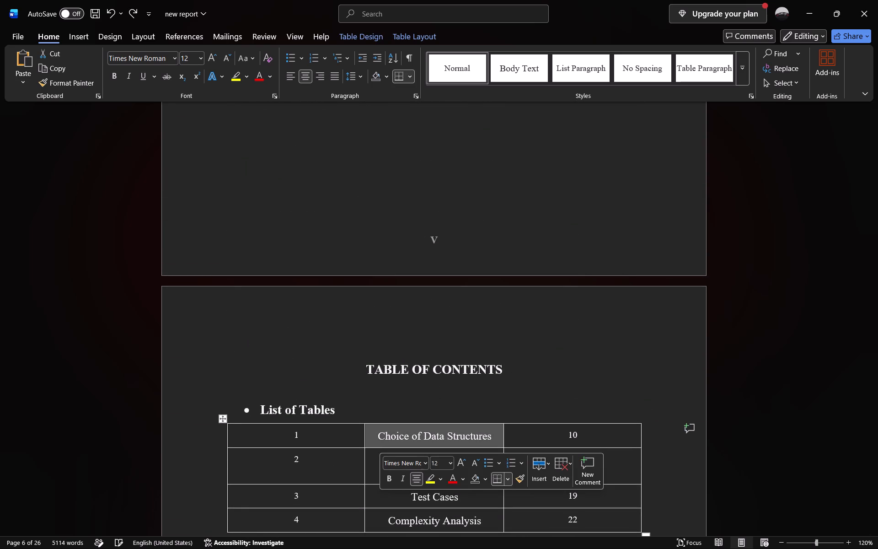
pyautogui.moveTo(400, 471); pyautogui.dragTo(416, 510)
pyautogui.click(416, 510)
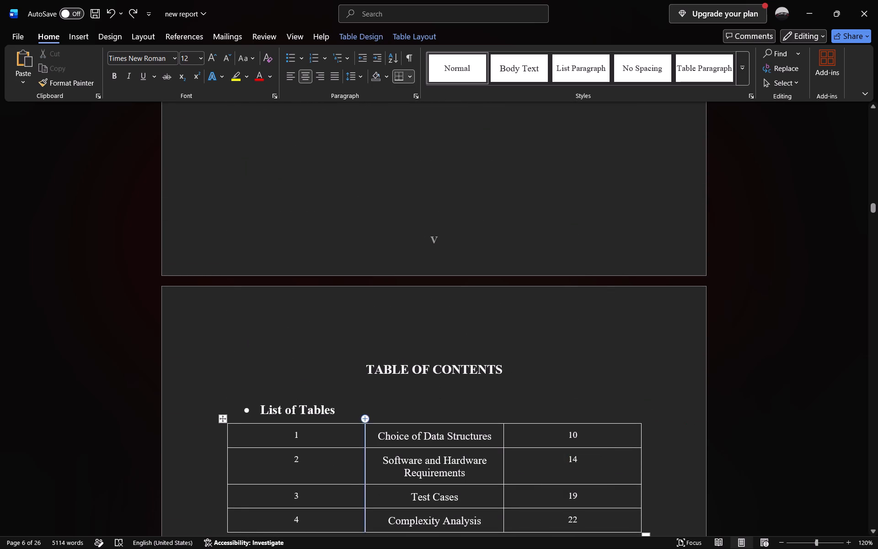
pyautogui.click(252, 434)
pyautogui.moveTo(252, 434); pyautogui.dragTo(473, 515)
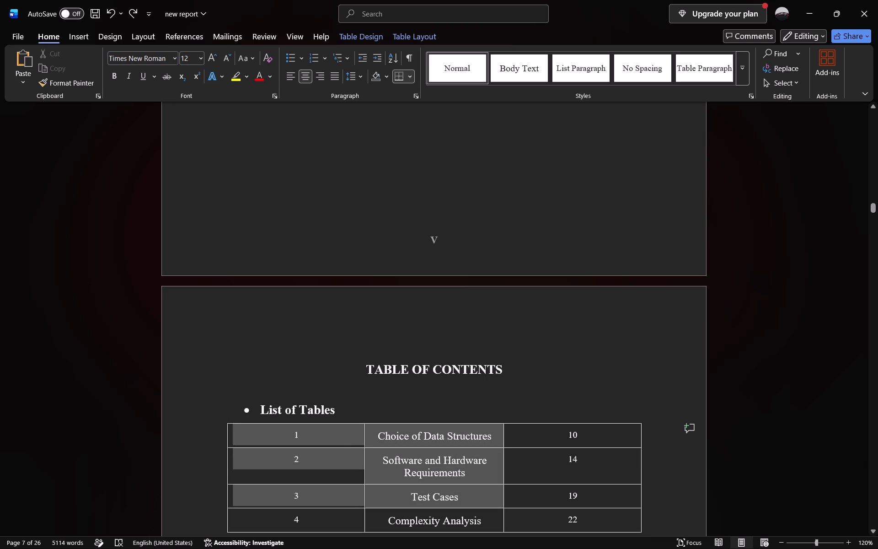
pyautogui.moveTo(473, 515); pyautogui.dragTo(496, 546)
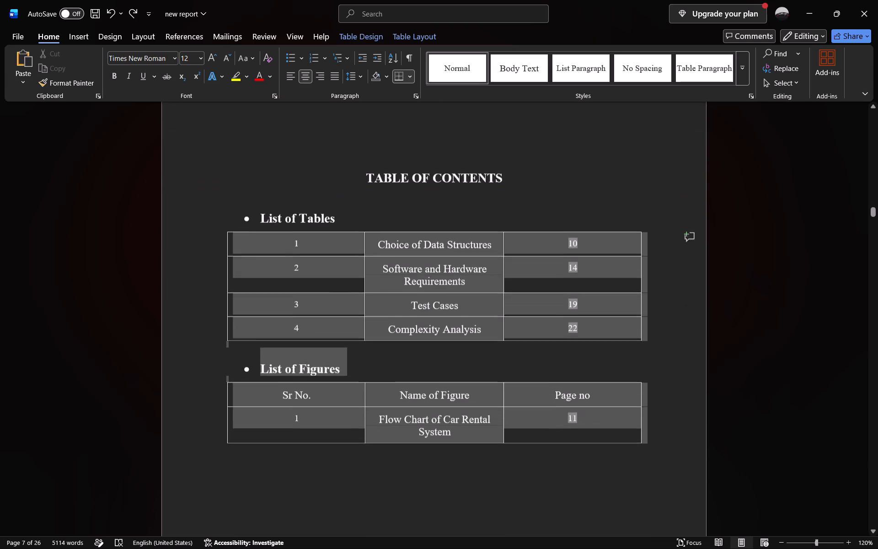
pyautogui.moveTo(496, 546); pyautogui.dragTo(498, 434)
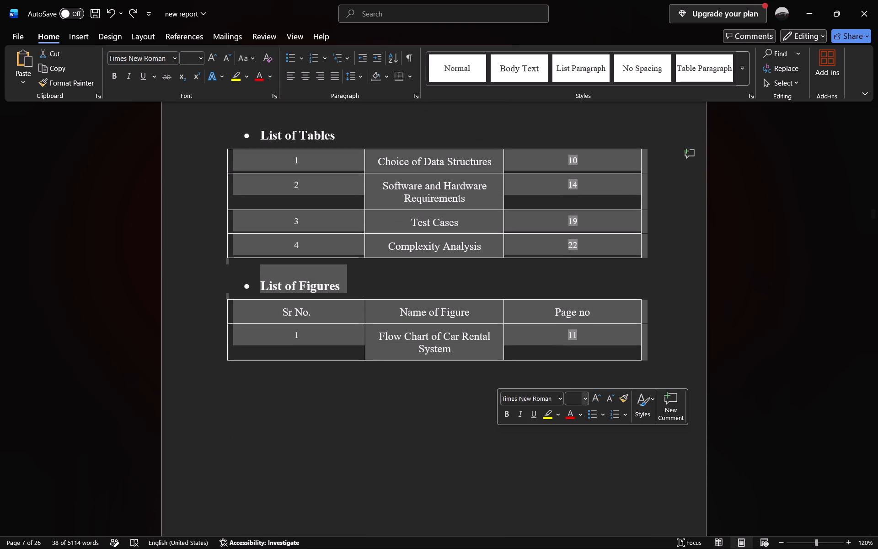
pyautogui.click(567, 398)
pyautogui.write('14')
pyautogui.press('BackSpace')
pyautogui.press('BackSpace')
pyautogui.press('1')
pyautogui.press('2')
pyautogui.press('Return')
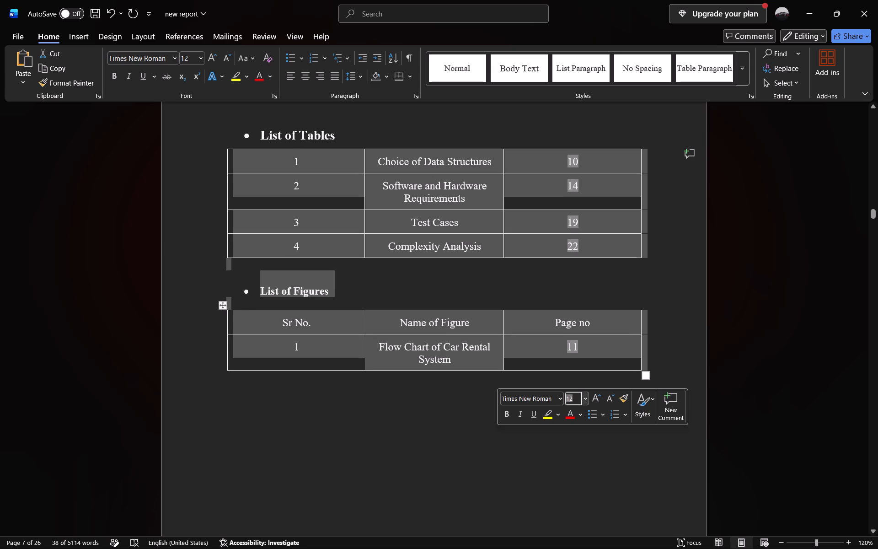
pyautogui.click(414, 277)
# Set the "List of Figures" heading to 14 pt and check it against the size of the "List of Tables" heading.
pyautogui.tripleClick(304, 291)
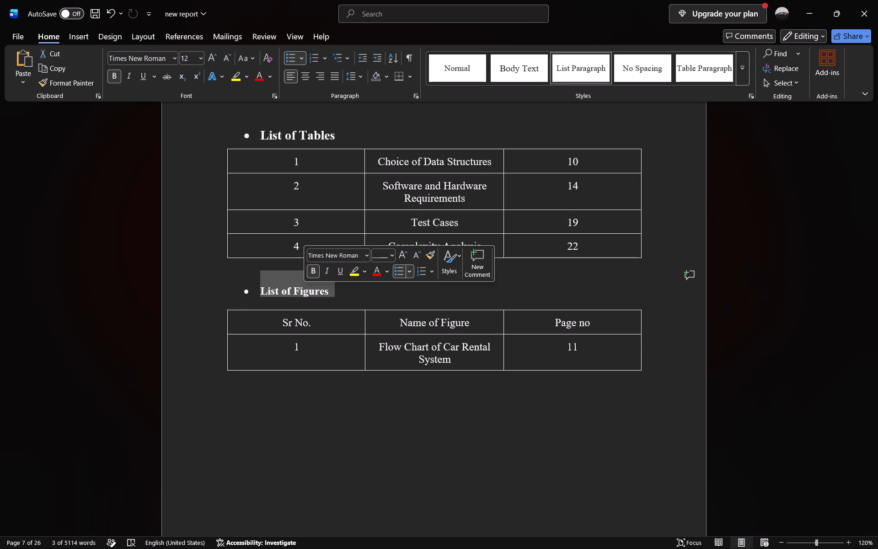
pyautogui.click(381, 254)
pyautogui.press('BackSpace')
pyautogui.write('14')
pyautogui.press('Return')
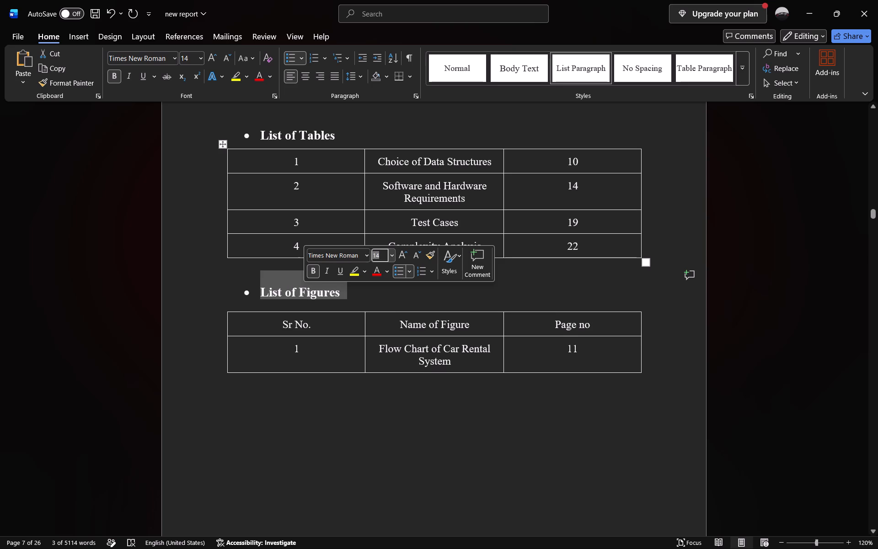
pyautogui.doubleClick(321, 137)
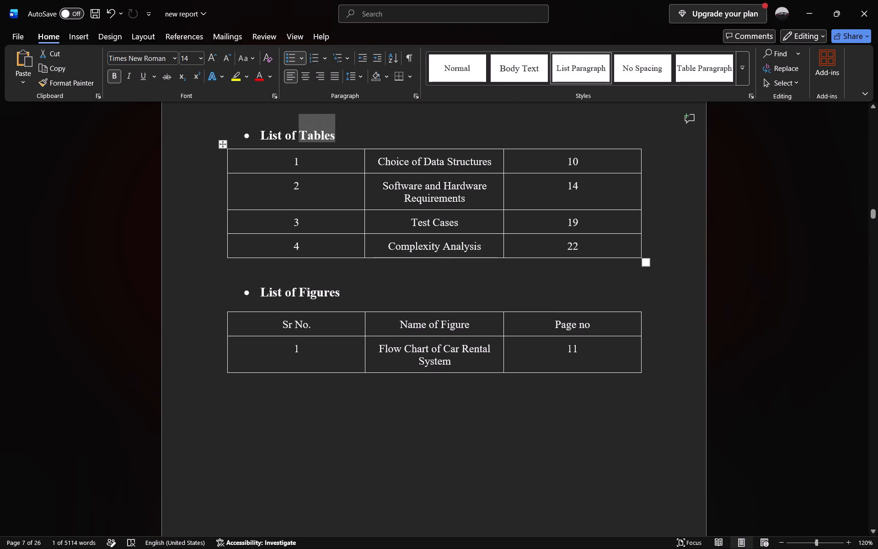
# Check the font sizes of the 7.1 to 7.3 reference entries and the section 6.4 entry in the contents list.
pyautogui.click(429, 296)
pyautogui.scroll(4, 429, 296)
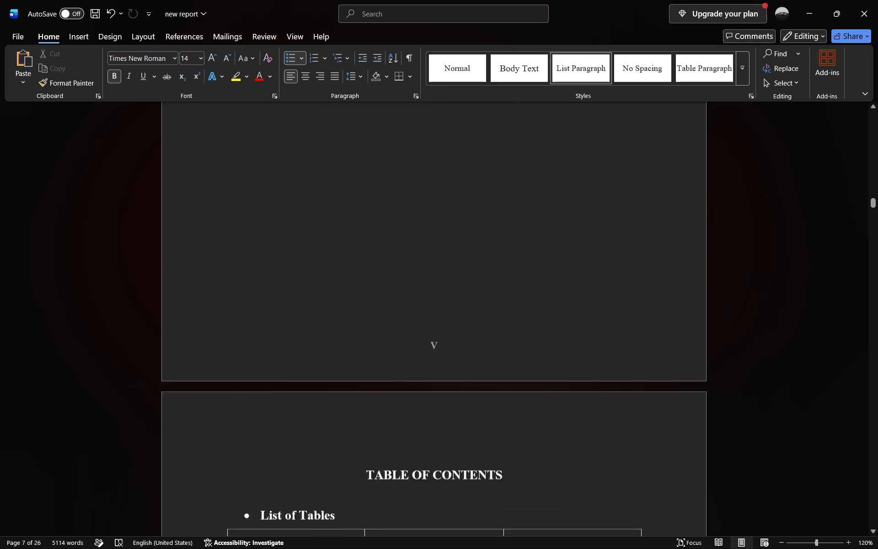
pyautogui.scroll(2, 429, 296)
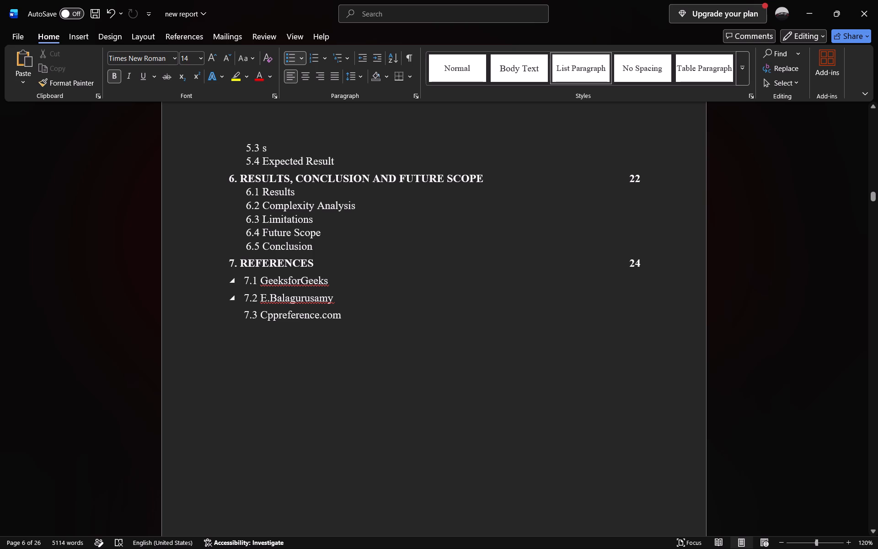
pyautogui.doubleClick(280, 282)
pyautogui.moveTo(280, 282); pyautogui.dragTo(314, 312)
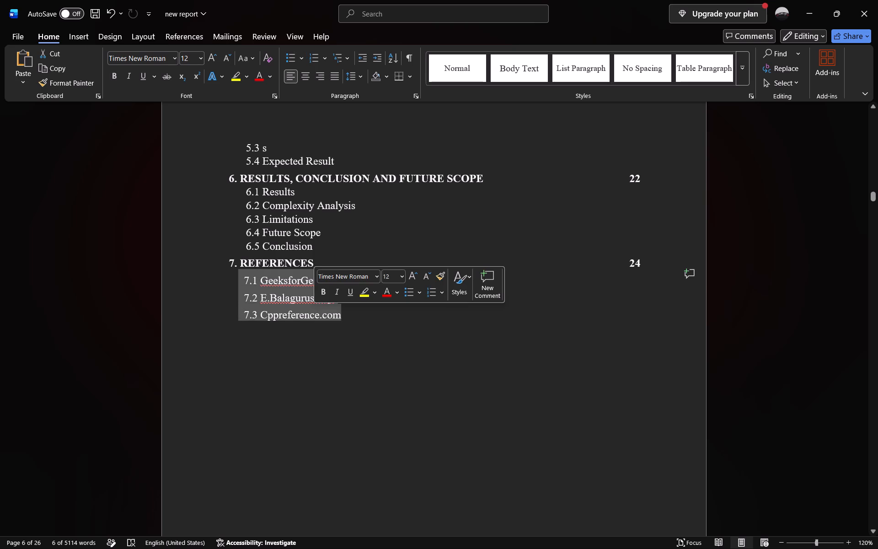
pyautogui.tripleClick(305, 229)
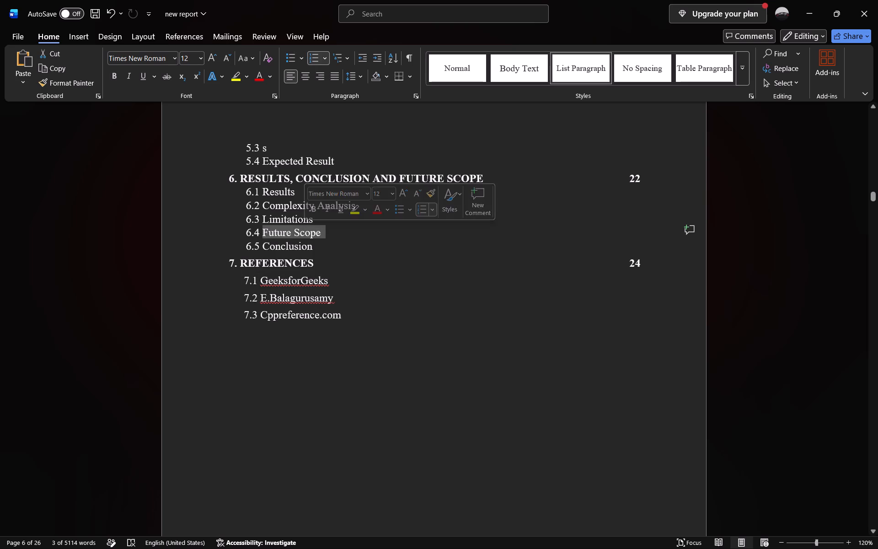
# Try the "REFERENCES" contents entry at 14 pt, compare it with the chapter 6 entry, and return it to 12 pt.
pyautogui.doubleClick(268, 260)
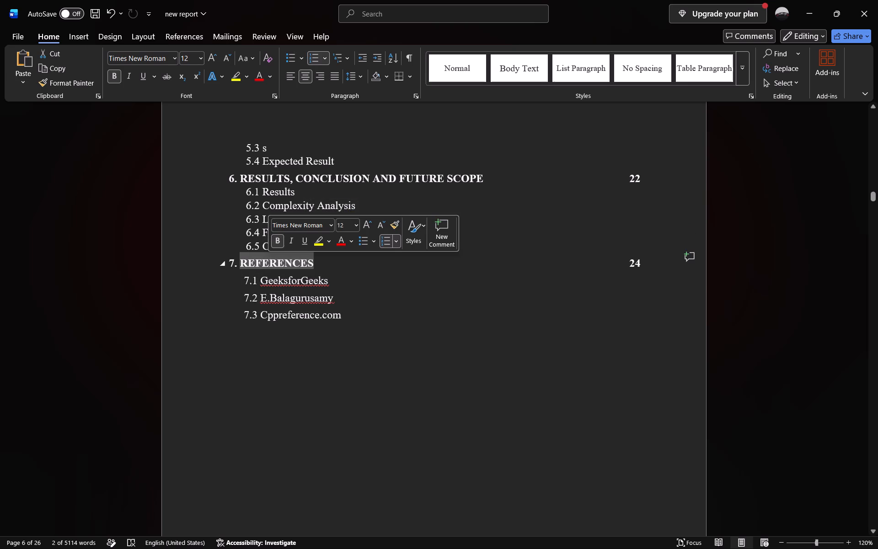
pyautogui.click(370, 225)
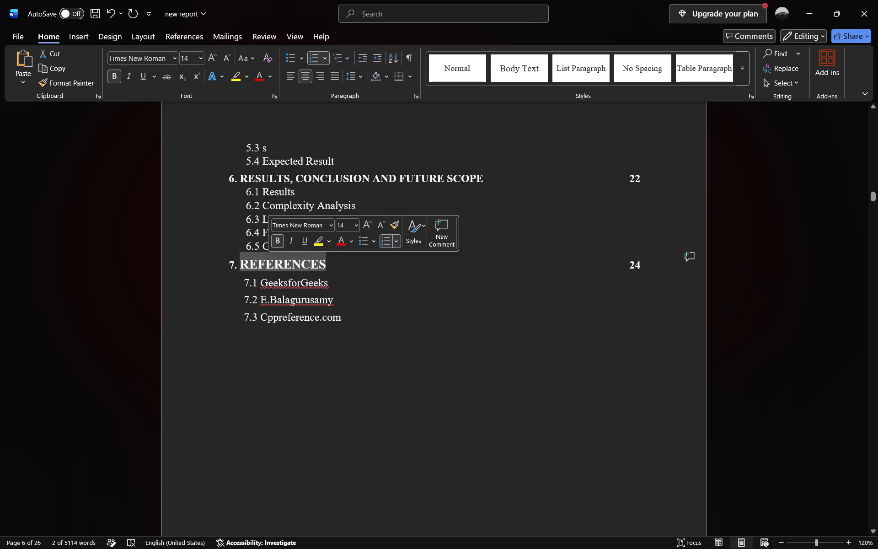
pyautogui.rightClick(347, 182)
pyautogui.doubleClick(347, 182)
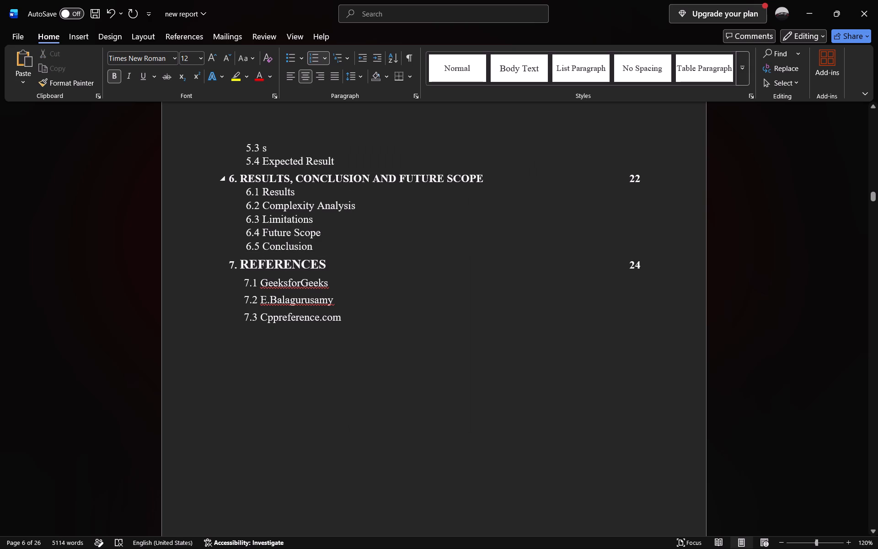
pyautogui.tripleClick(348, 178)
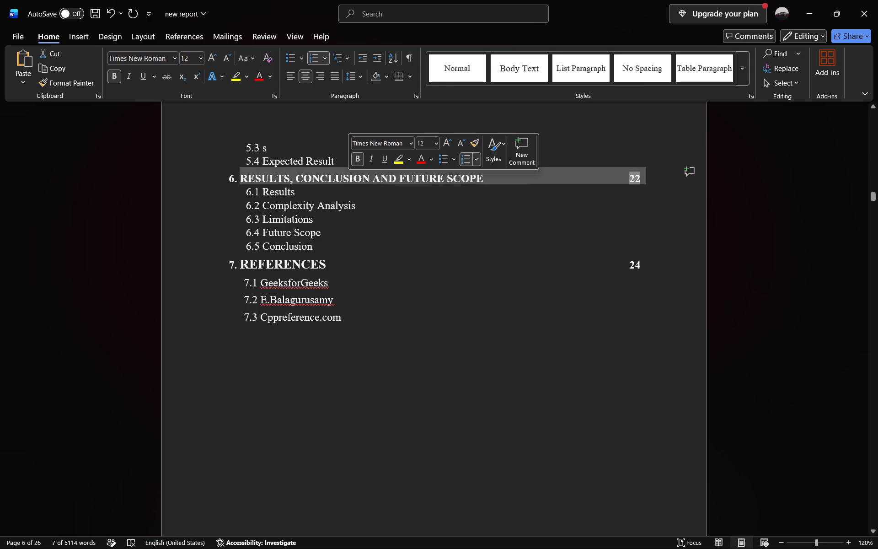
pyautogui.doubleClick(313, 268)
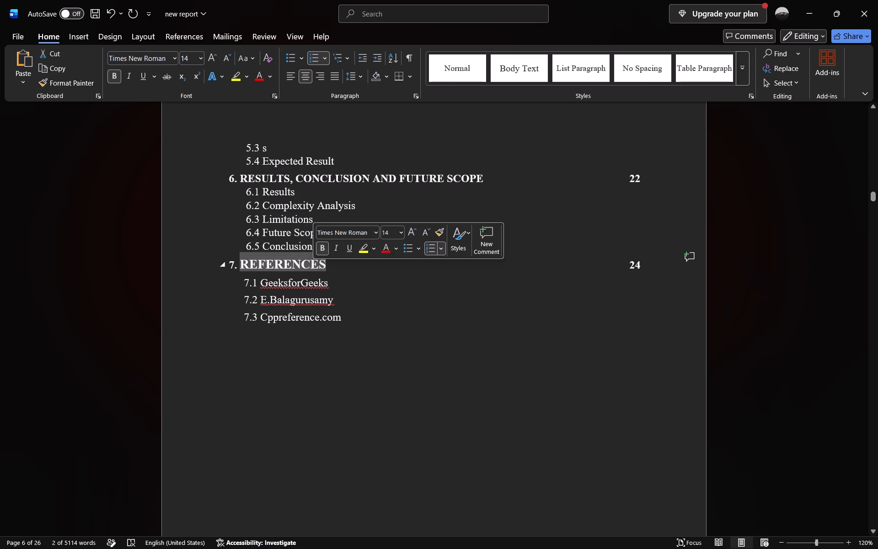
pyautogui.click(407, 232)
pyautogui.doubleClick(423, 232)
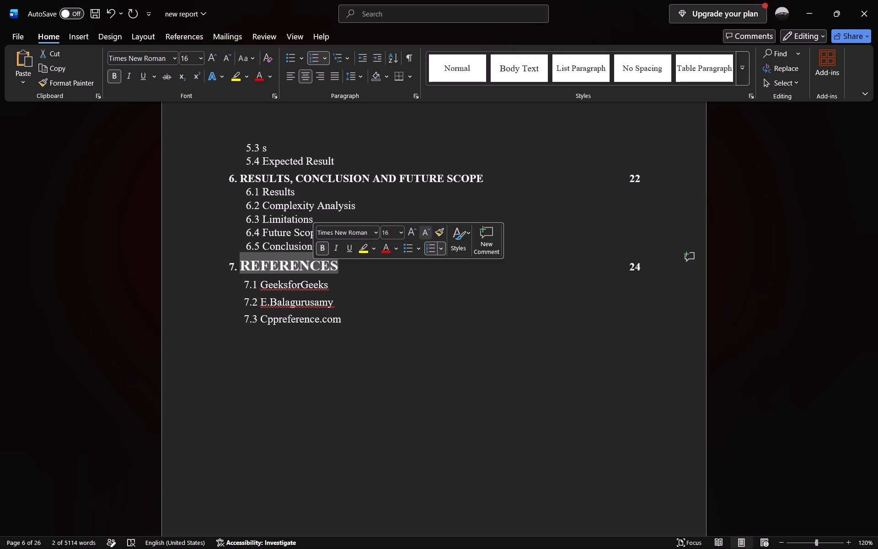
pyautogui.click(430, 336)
# Check the font sizes of the chapter 4 title and its section entries on the preceding contents page.
pyautogui.scroll(1, 430, 336)
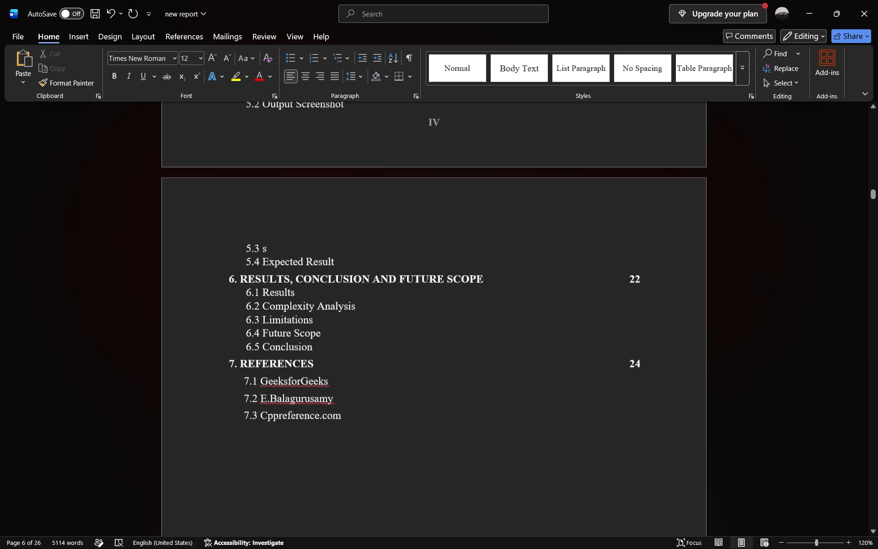
pyautogui.scroll(2, 430, 336)
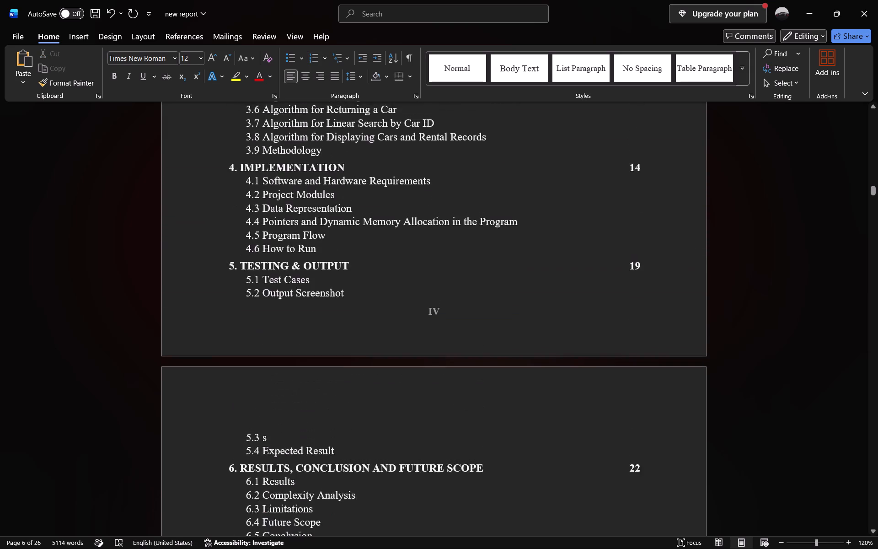
pyautogui.scroll(2, 430, 336)
pyautogui.doubleClick(340, 368)
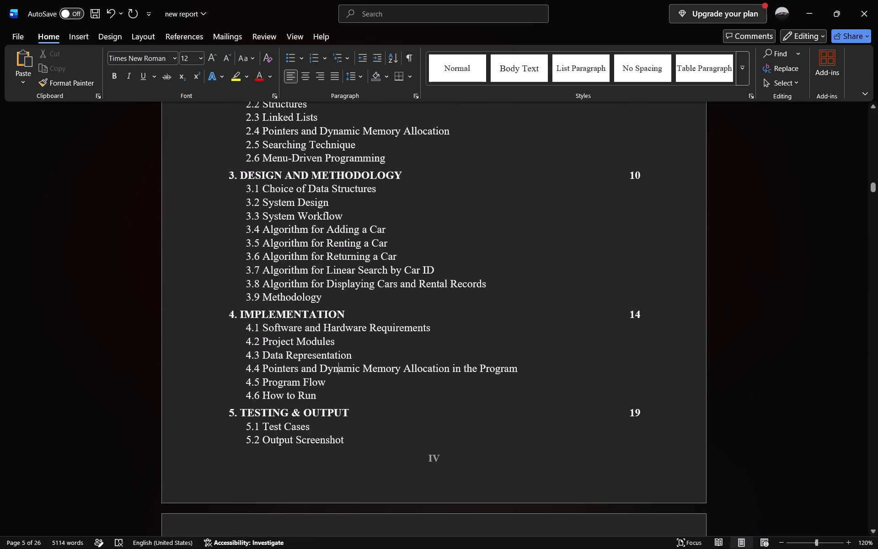
pyautogui.tripleClick(303, 317)
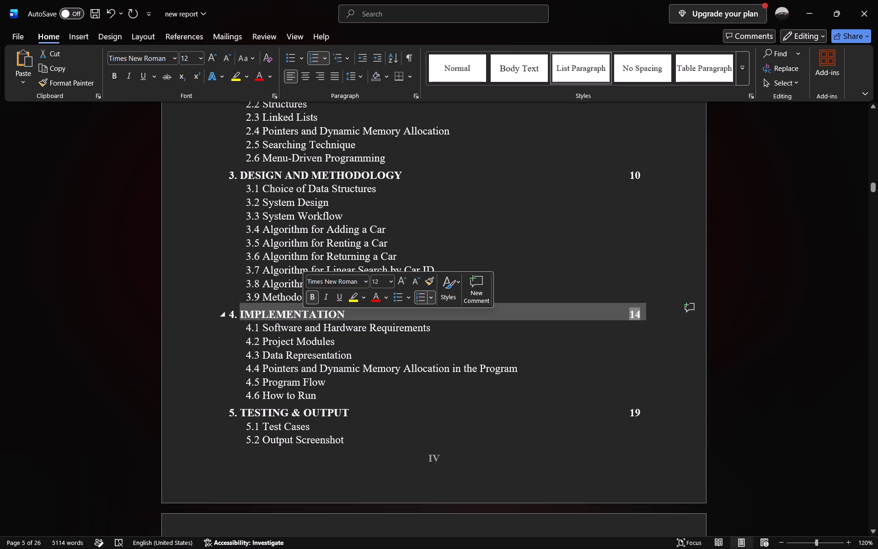
pyautogui.click(397, 212)
pyautogui.scroll(1, 397, 212)
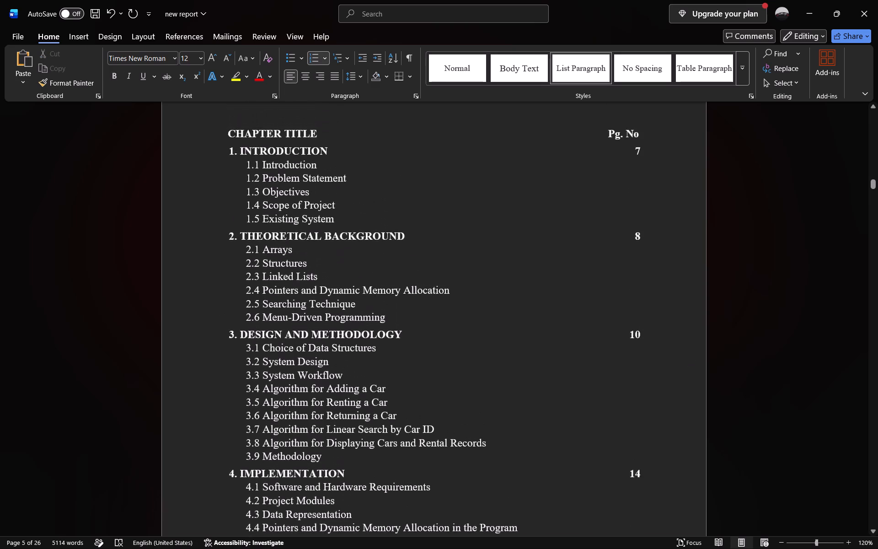
# Set the "CHAPTER TITLE" and "Pg. No" header line of the contents list to 14 pt.
pyautogui.scroll(1, 397, 212)
pyautogui.tripleClick(307, 186)
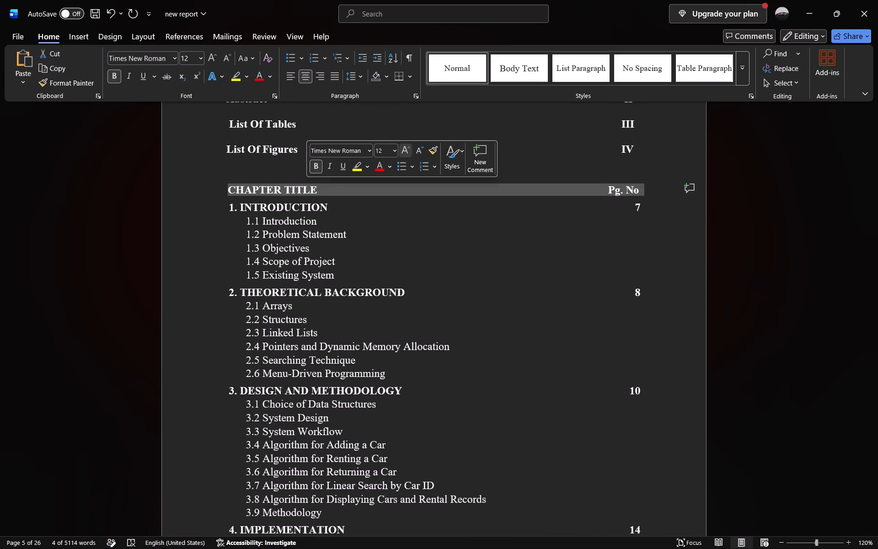
pyautogui.click(399, 150)
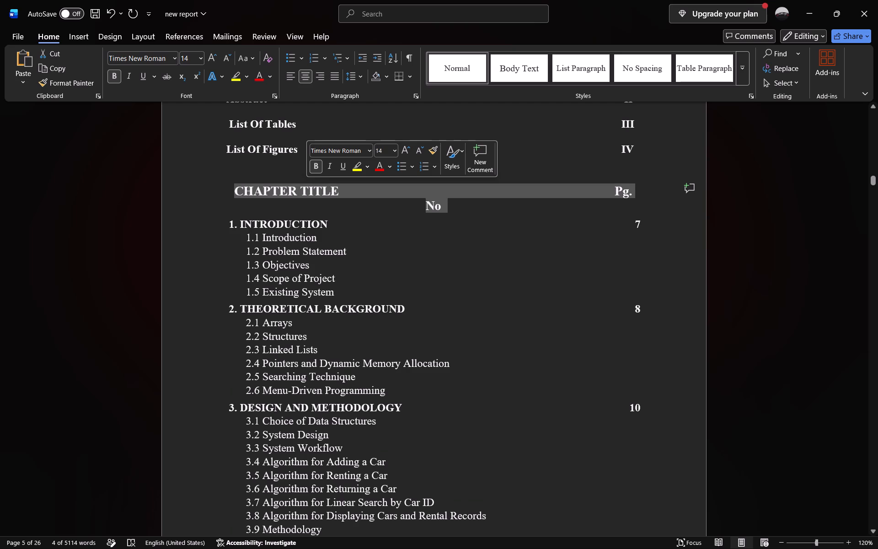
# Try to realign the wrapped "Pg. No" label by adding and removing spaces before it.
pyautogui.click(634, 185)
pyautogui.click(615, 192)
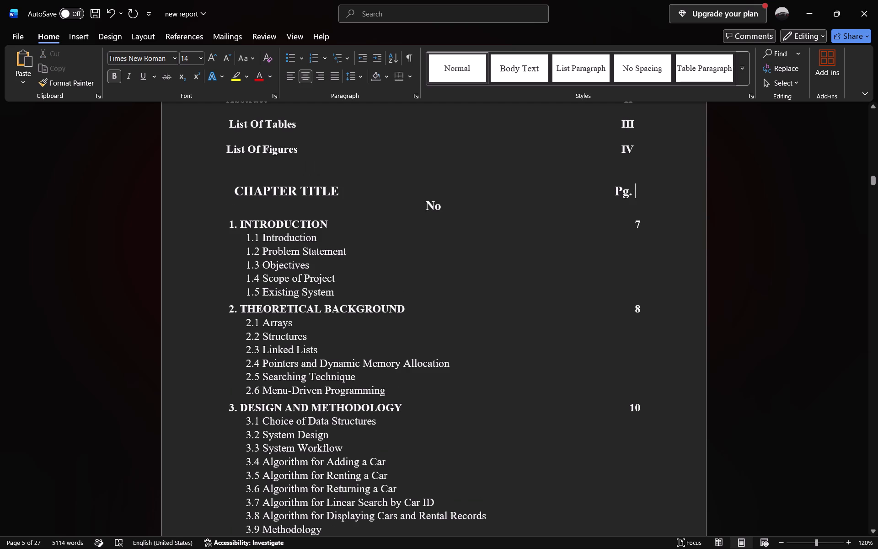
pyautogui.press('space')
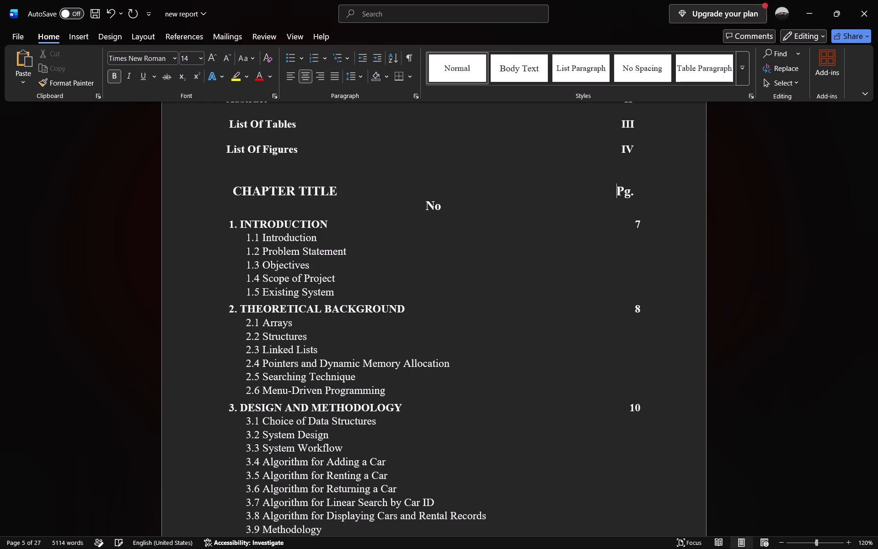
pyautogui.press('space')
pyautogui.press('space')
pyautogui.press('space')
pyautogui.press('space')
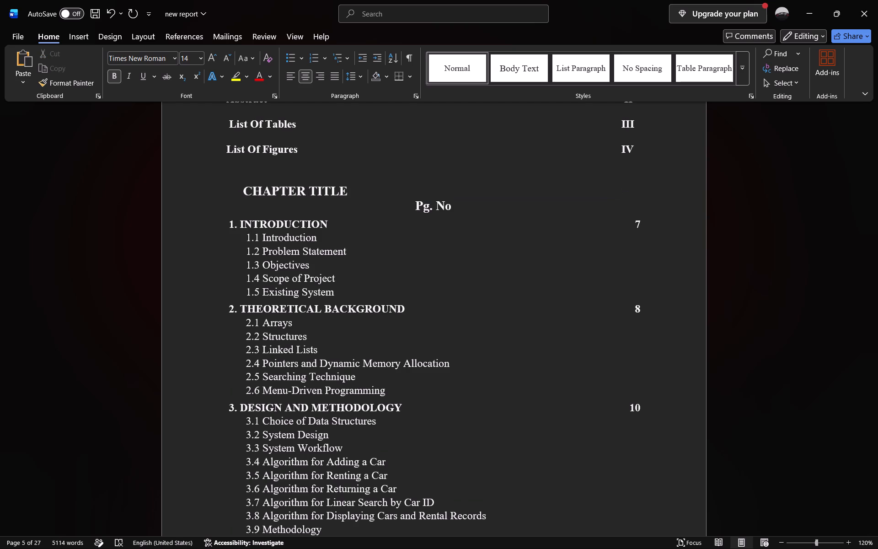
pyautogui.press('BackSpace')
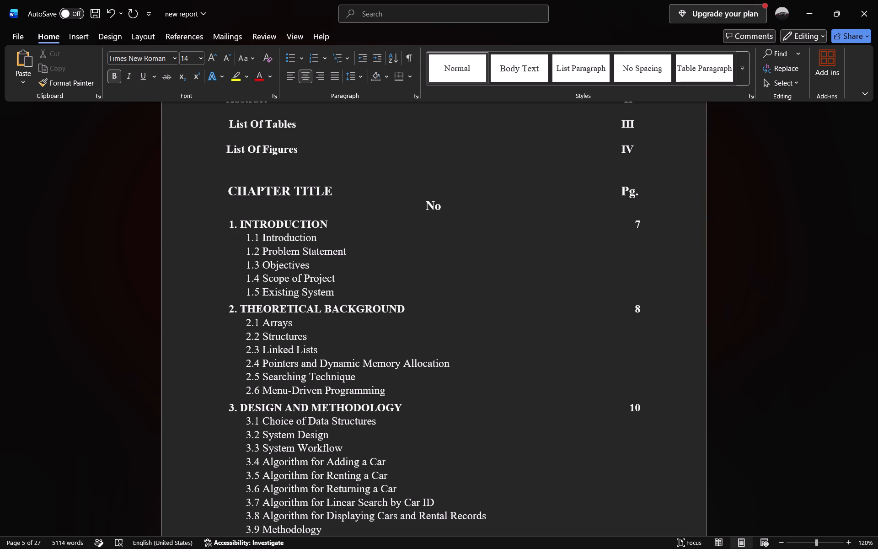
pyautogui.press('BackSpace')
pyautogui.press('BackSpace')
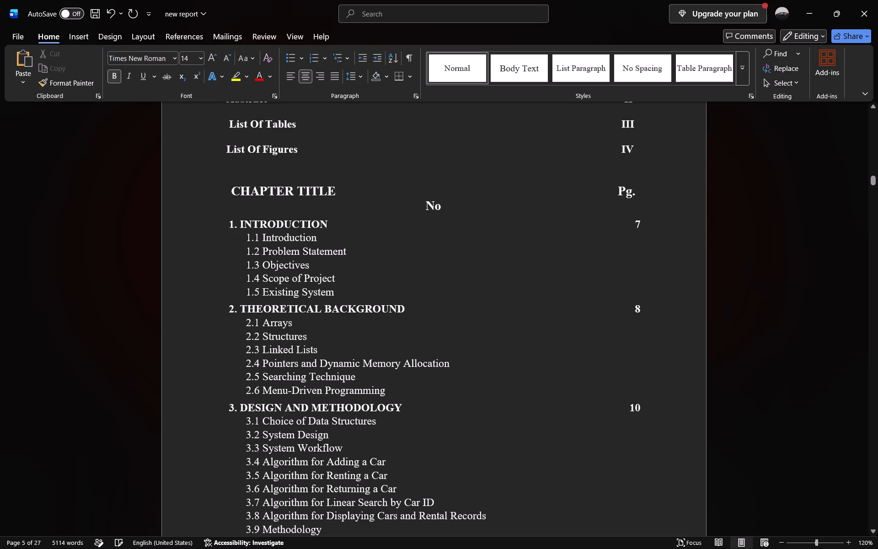
# Shorten the label to "Pg.No" and remove two spaces before it so it fits on the "CHAPTER TITLE" line.
pyautogui.click(426, 210)
pyautogui.press('BackSpace')
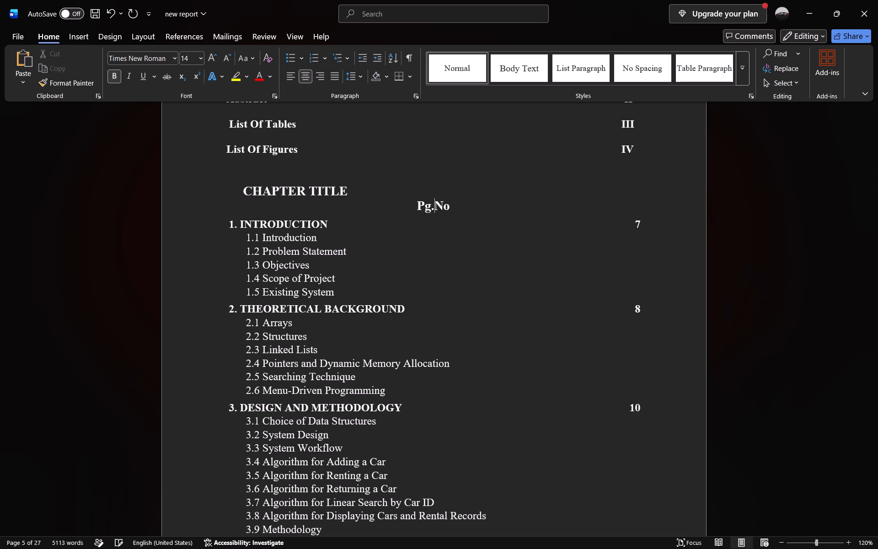
pyautogui.press('Left')
pyautogui.press('Left')
pyautogui.press('Left')
pyautogui.press('BackSpace')
pyautogui.press('BackSpace')
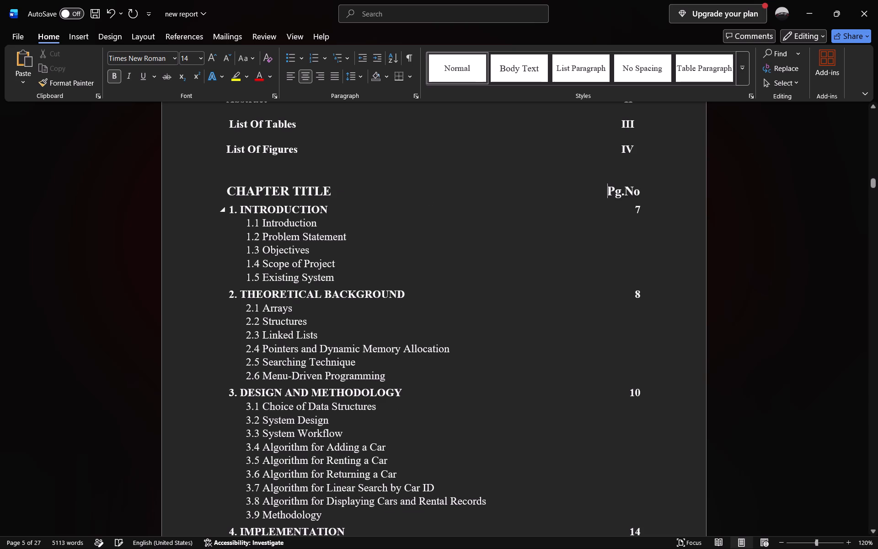
# Insert a blank line between the "CHAPTER TITLE" header line and the "1. INTRODUCTION" entry.
pyautogui.click(644, 198)
pyautogui.press('Up')
pyautogui.press('Return')
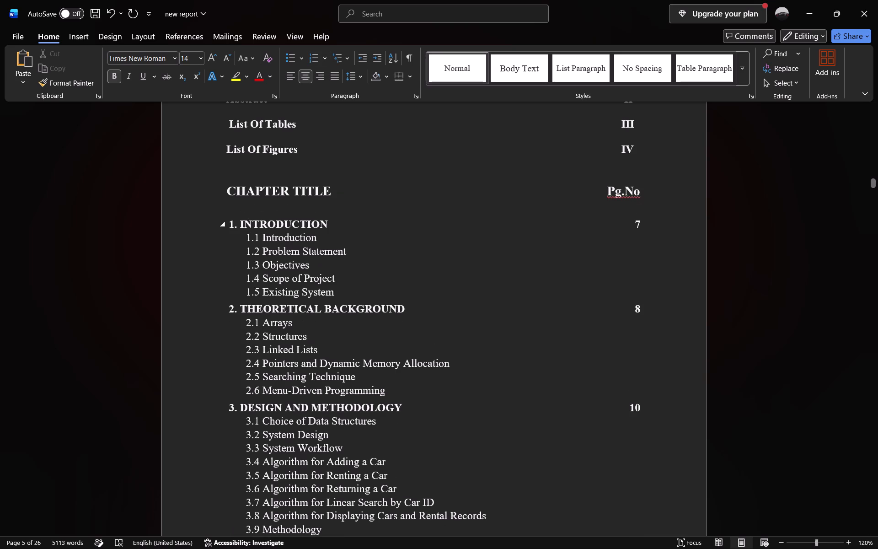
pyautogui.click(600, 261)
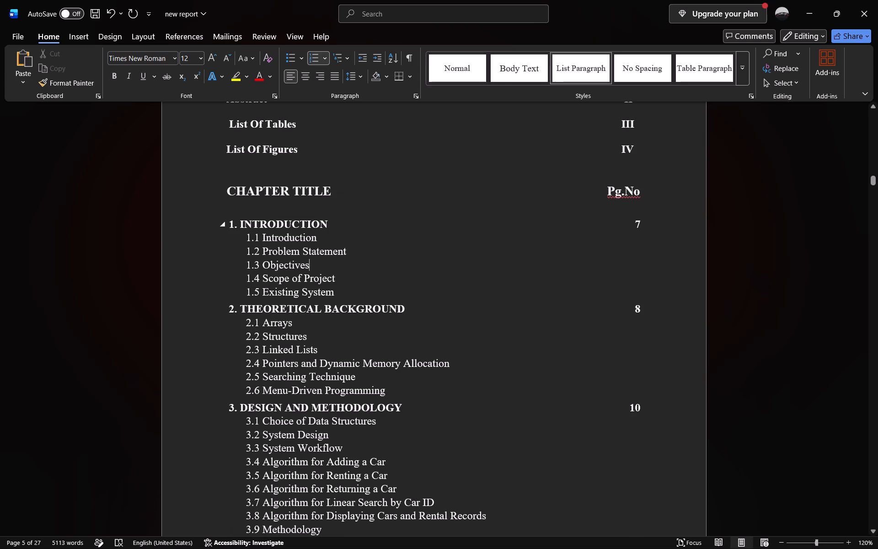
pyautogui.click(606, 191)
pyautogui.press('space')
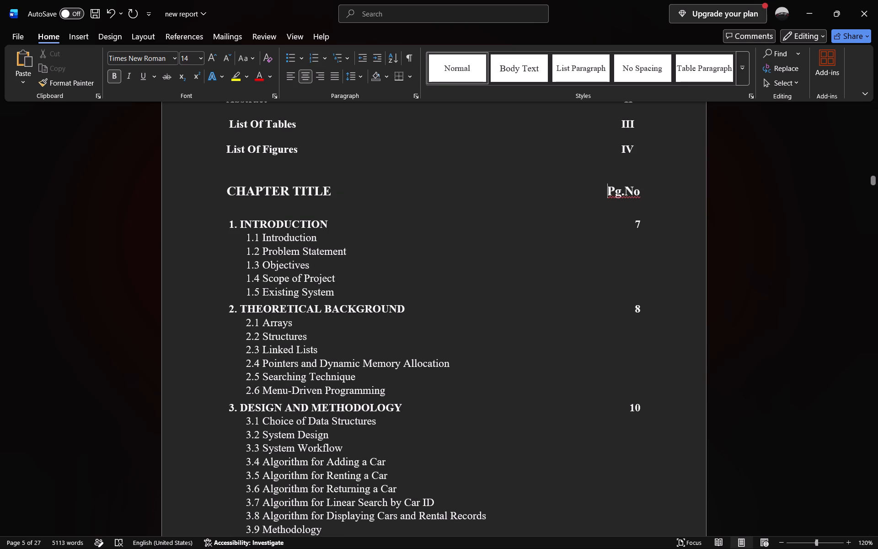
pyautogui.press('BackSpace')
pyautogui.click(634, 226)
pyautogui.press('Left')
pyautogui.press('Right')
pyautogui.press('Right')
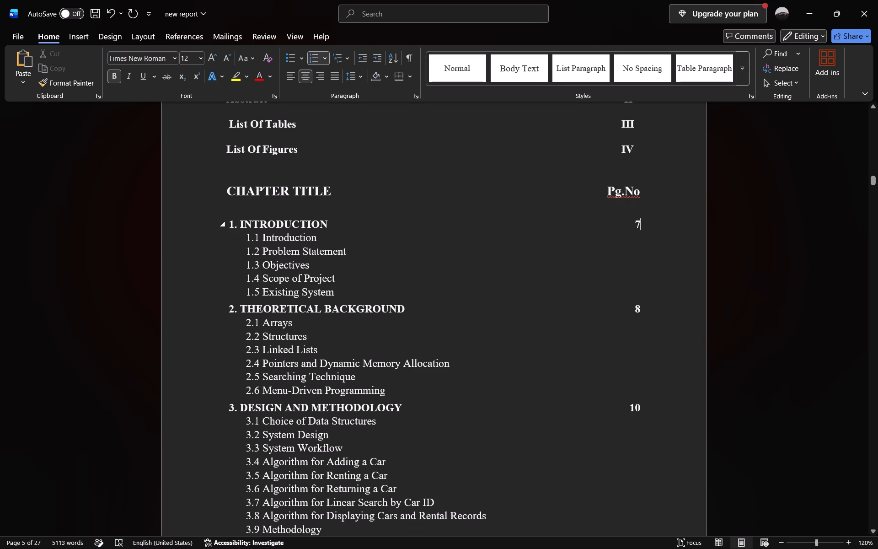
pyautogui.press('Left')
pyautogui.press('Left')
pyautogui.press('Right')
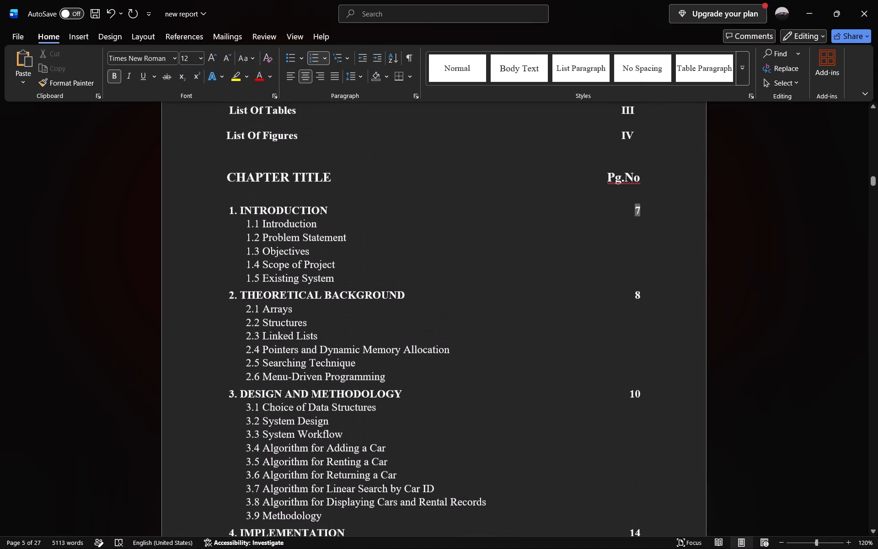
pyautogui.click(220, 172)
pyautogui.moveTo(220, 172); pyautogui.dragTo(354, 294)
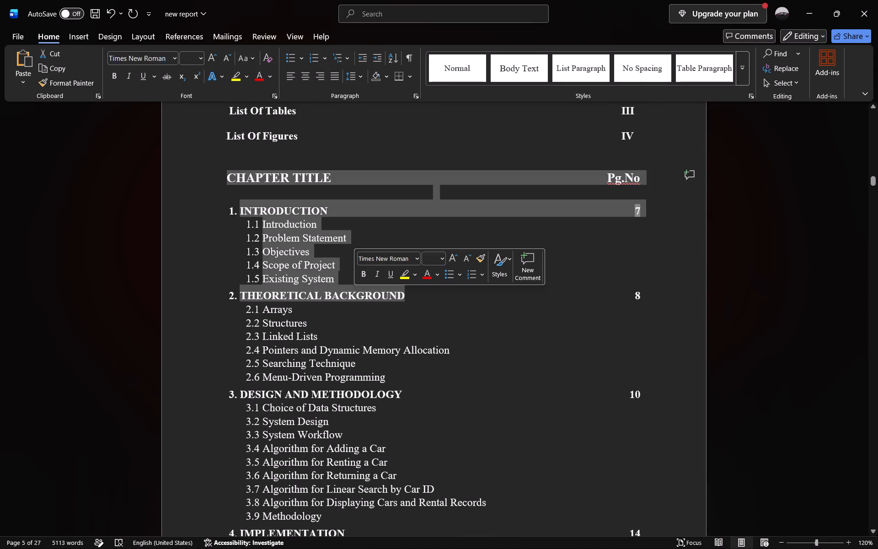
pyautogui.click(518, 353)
# Increase the "CONTENTS" heading to 16 pt.
pyautogui.scroll(2, 518, 353)
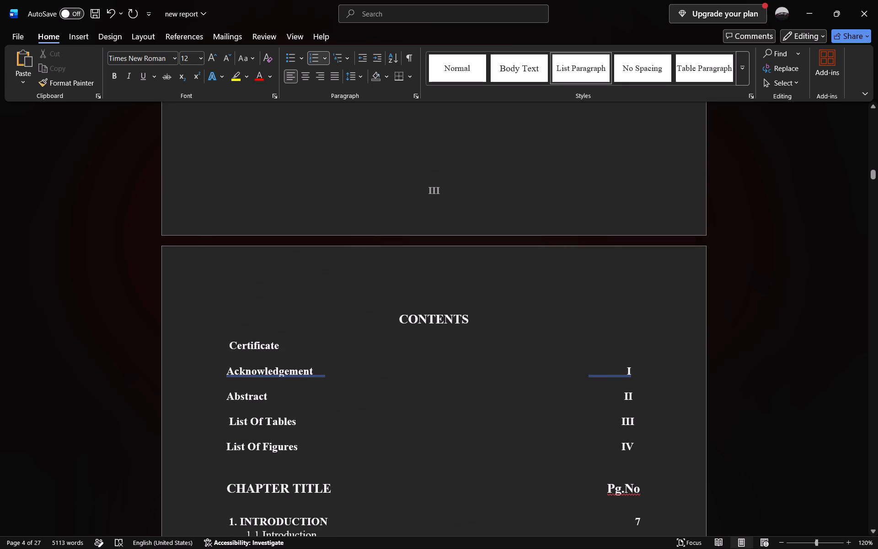
pyautogui.tripleClick(462, 319)
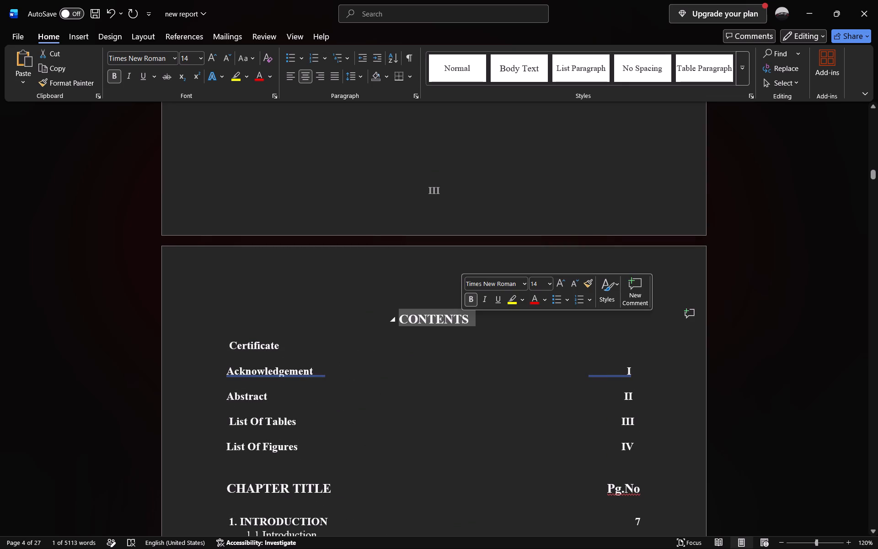
pyautogui.click(558, 280)
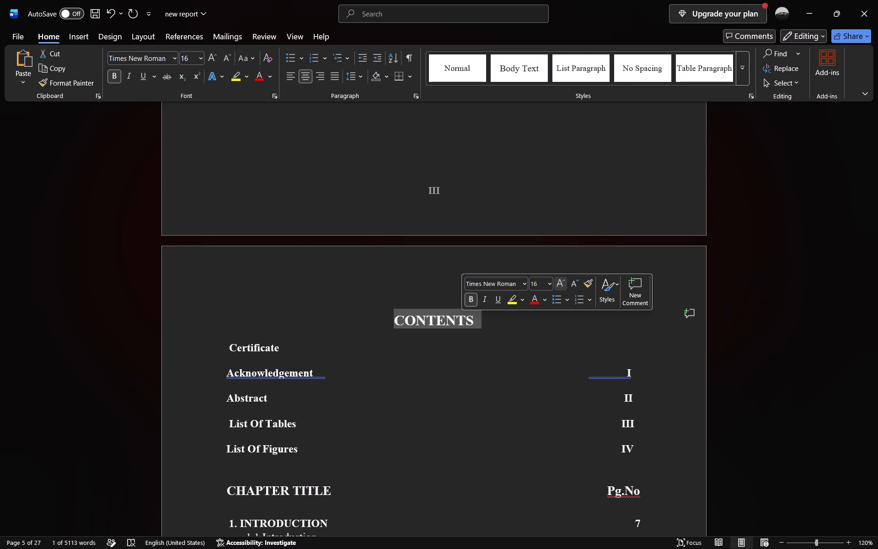
pyautogui.click(506, 345)
pyautogui.scroll(-1, 506, 345)
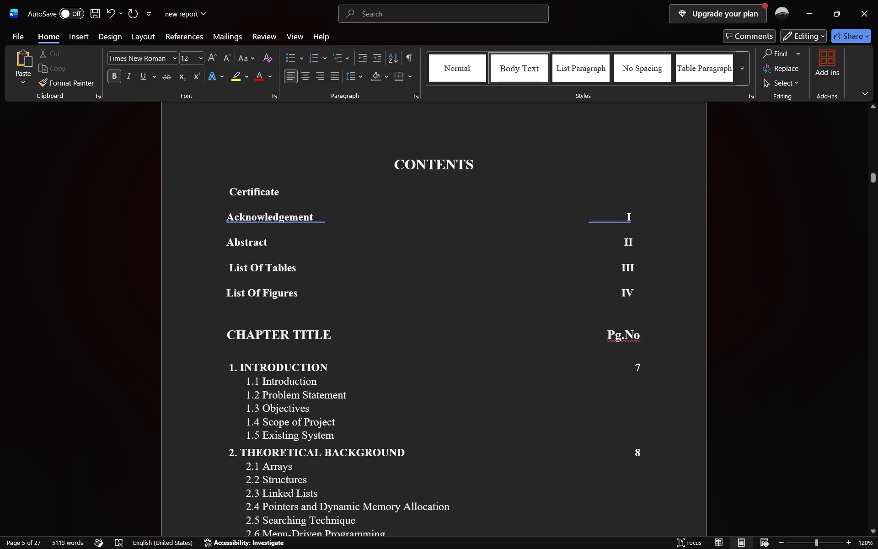
pyautogui.doubleClick(428, 163)
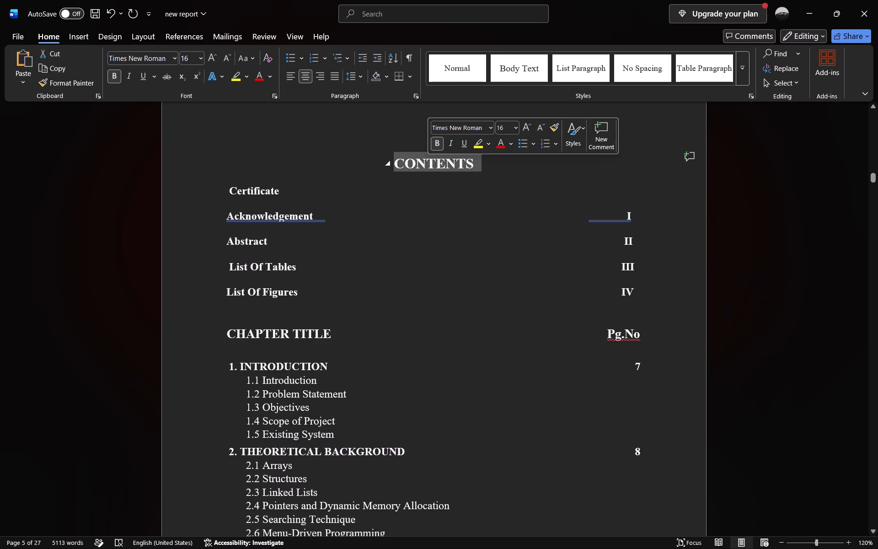
pyautogui.click(363, 194)
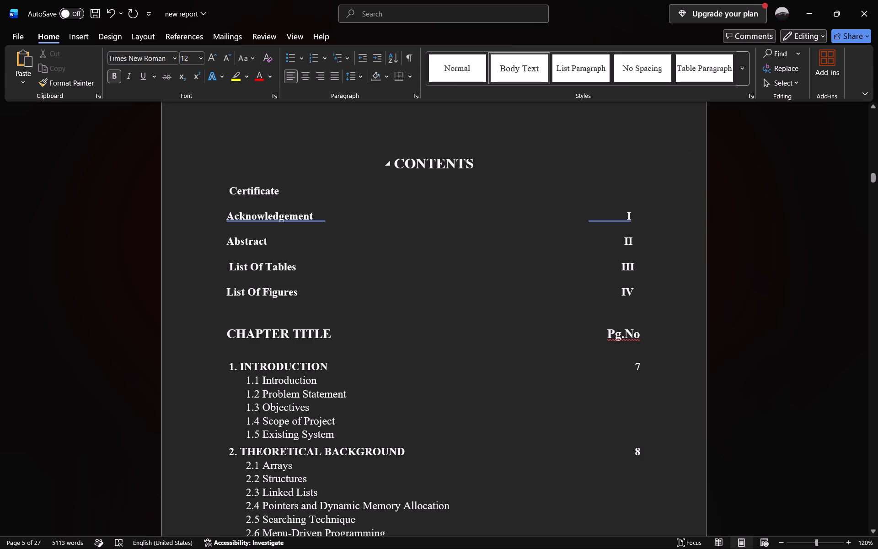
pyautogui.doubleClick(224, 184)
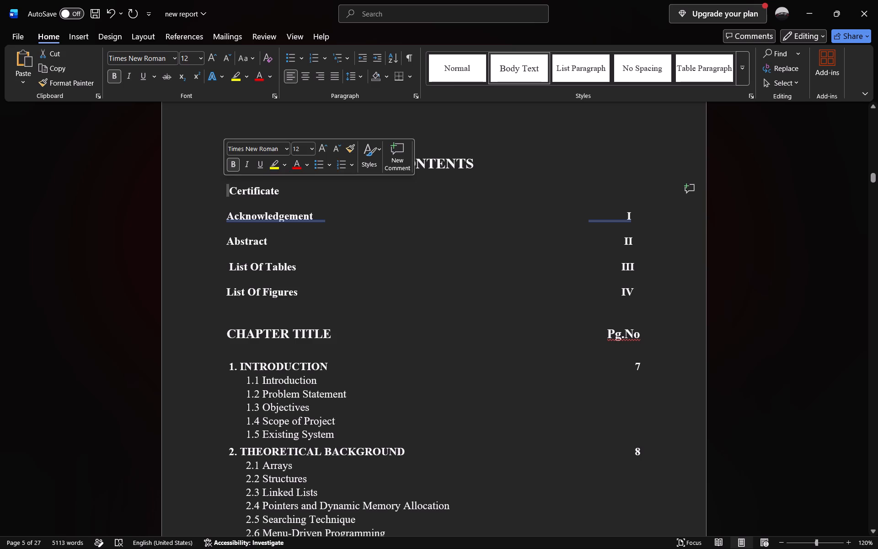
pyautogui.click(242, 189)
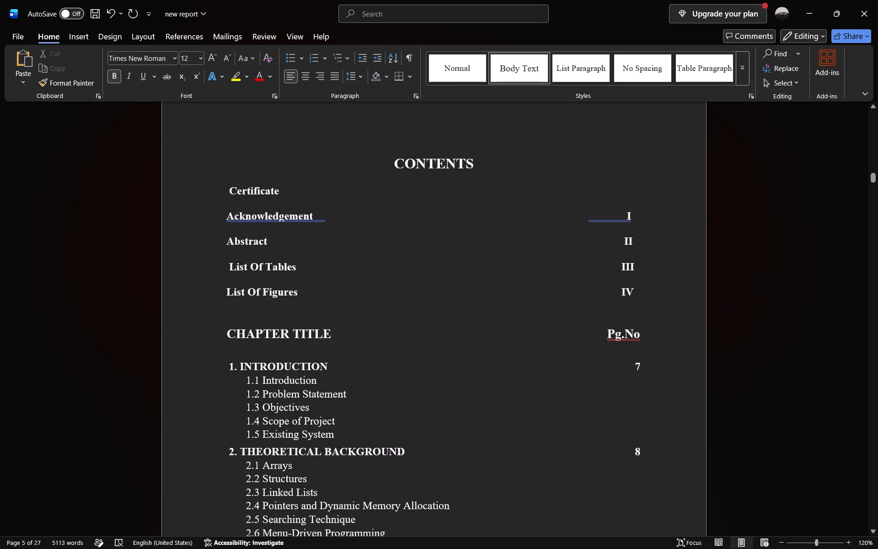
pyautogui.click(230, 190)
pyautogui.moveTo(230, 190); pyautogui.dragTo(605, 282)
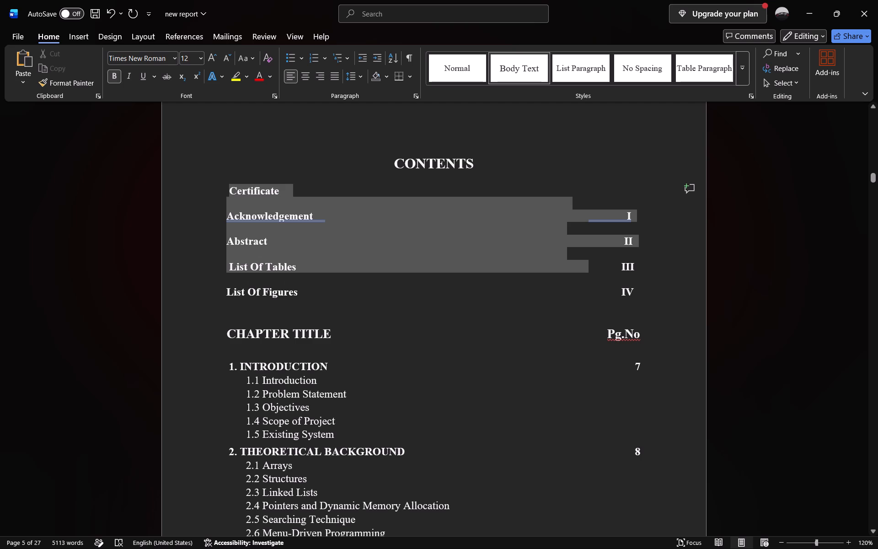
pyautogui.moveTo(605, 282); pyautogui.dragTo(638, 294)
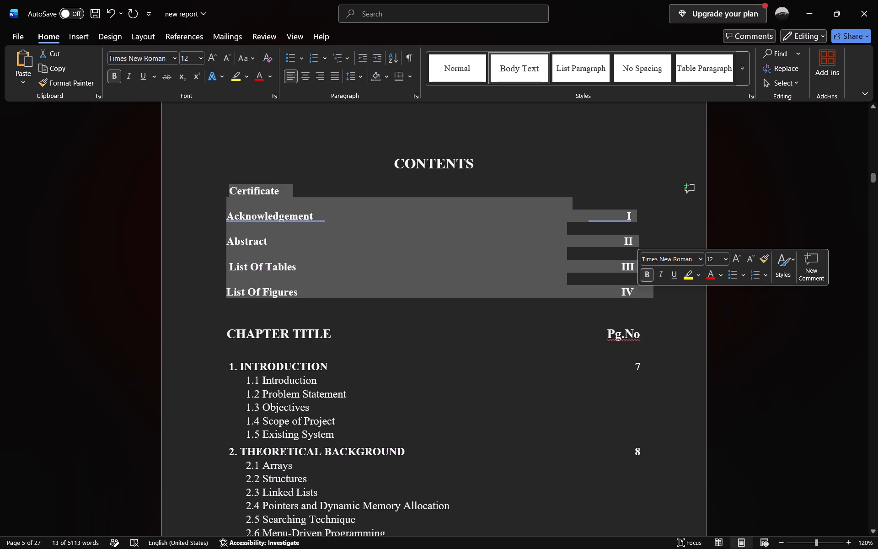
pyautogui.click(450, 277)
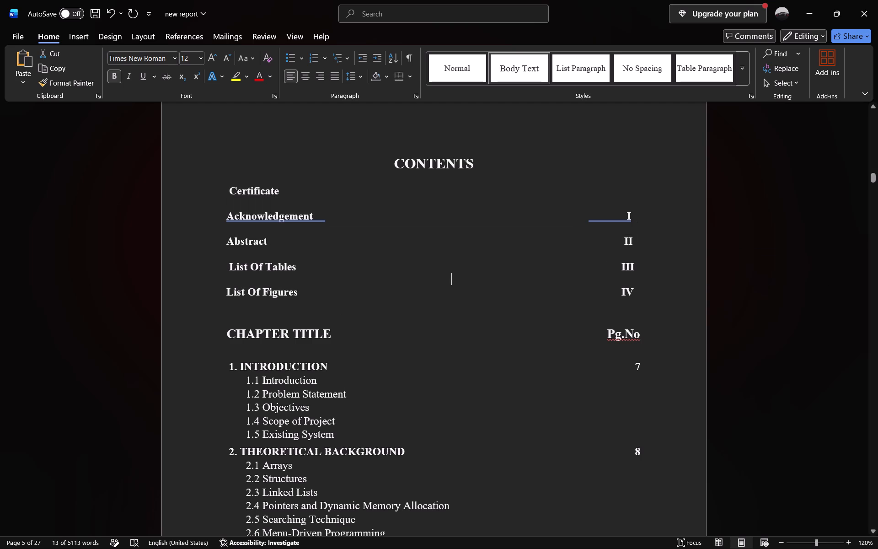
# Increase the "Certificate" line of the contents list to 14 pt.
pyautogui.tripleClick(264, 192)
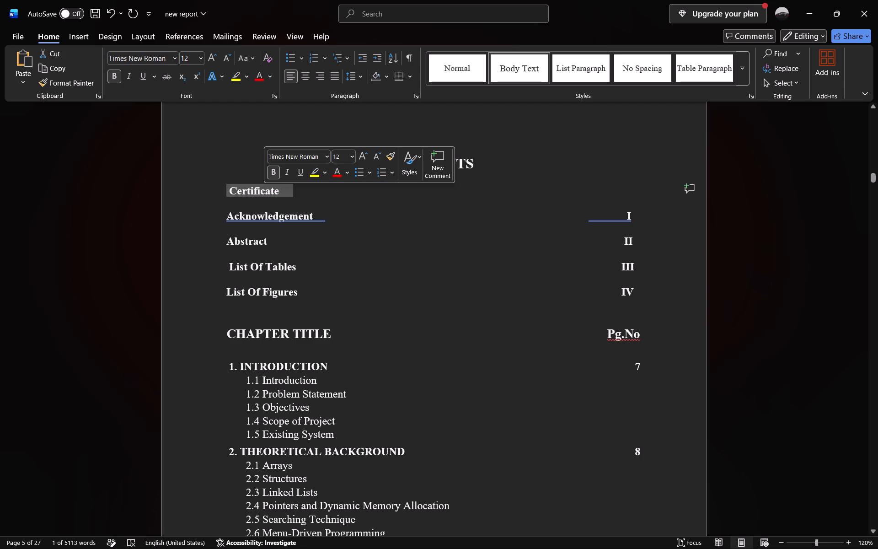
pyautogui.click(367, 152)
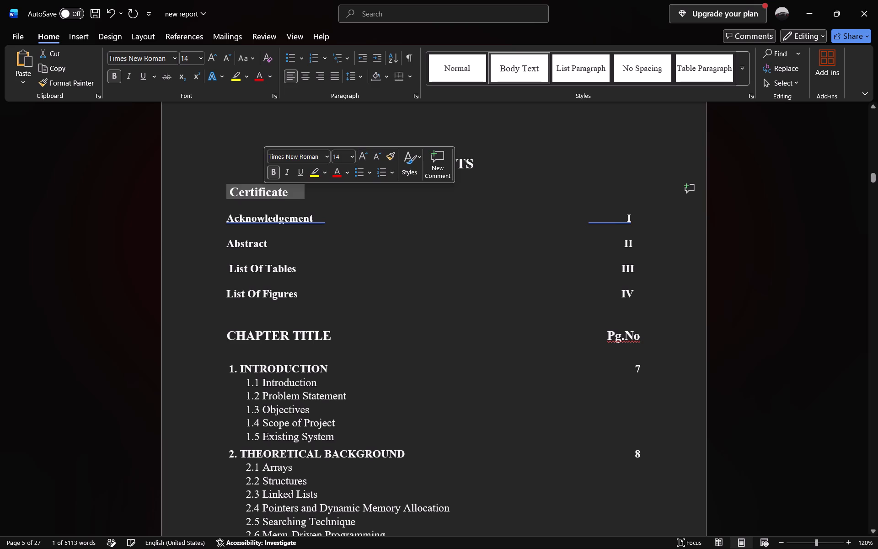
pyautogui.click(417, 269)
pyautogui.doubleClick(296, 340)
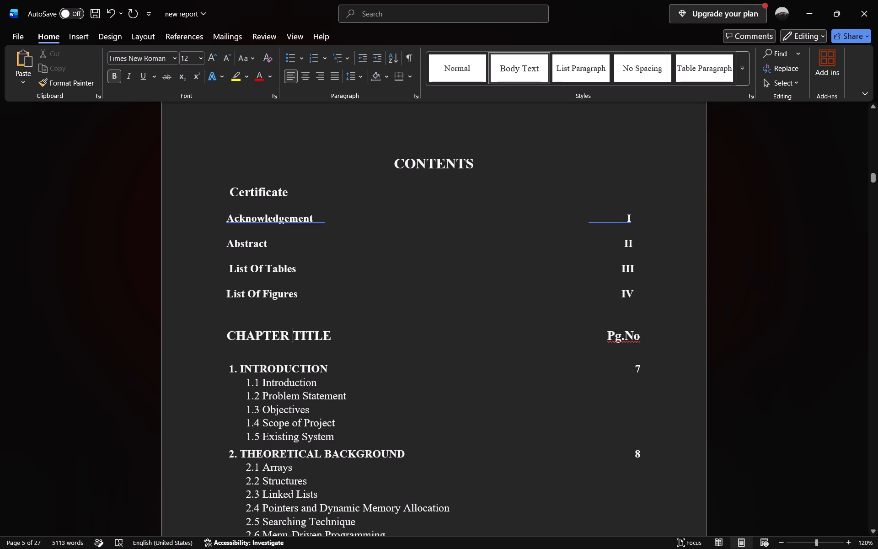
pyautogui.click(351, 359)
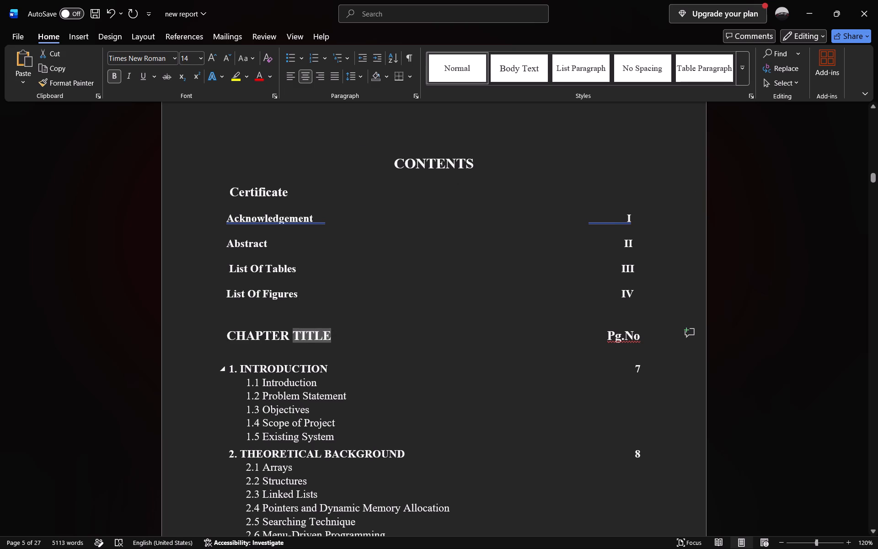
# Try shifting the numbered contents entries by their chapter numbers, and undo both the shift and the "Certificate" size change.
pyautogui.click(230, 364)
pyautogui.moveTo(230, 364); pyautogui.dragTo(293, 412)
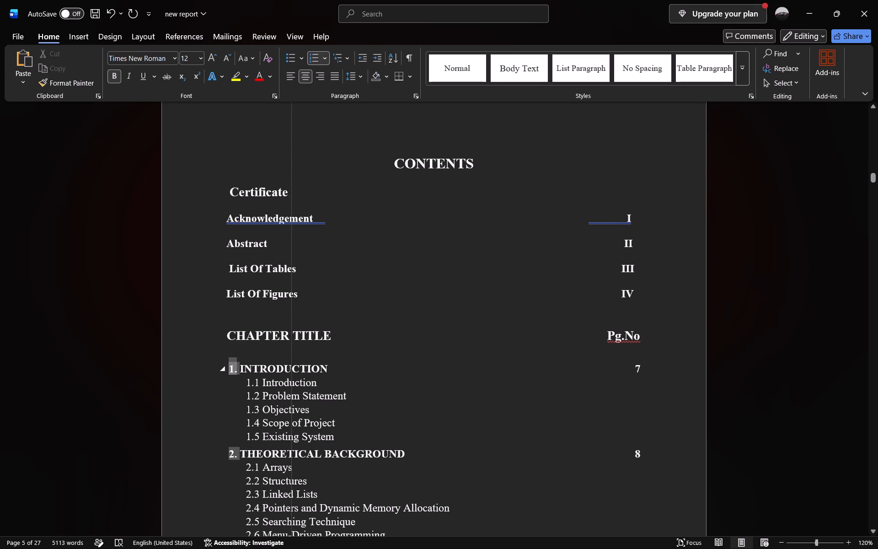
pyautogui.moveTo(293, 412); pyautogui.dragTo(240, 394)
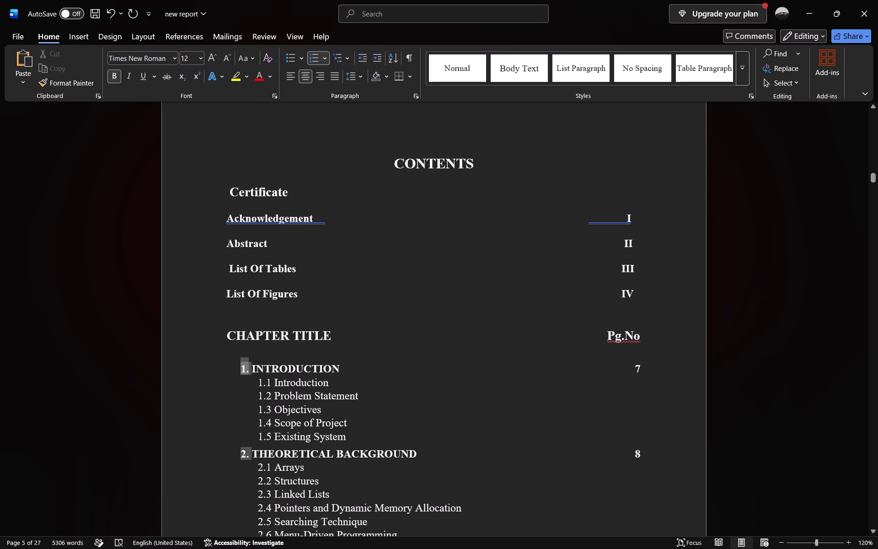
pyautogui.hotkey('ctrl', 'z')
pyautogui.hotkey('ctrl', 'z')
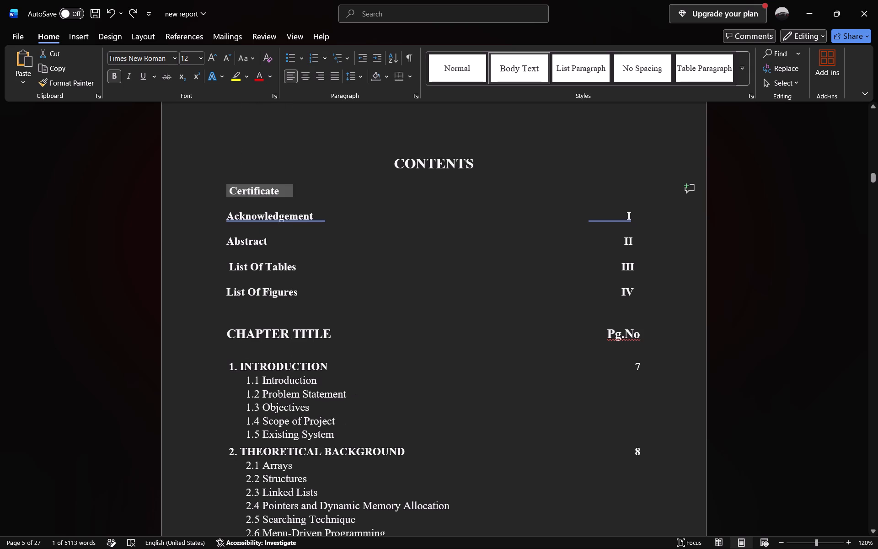
# Set the "Certificate" line of the contents list to 14 pt.
pyautogui.tripleClick(257, 188)
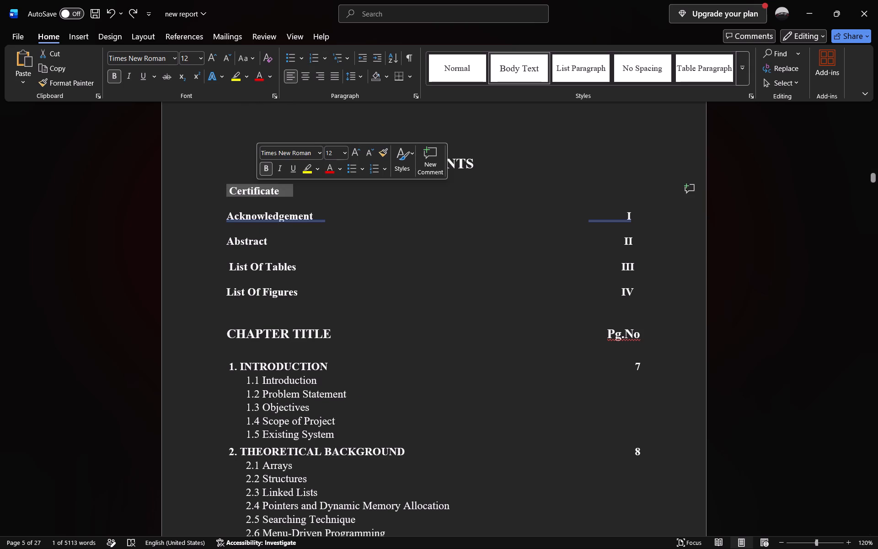
pyautogui.click(353, 150)
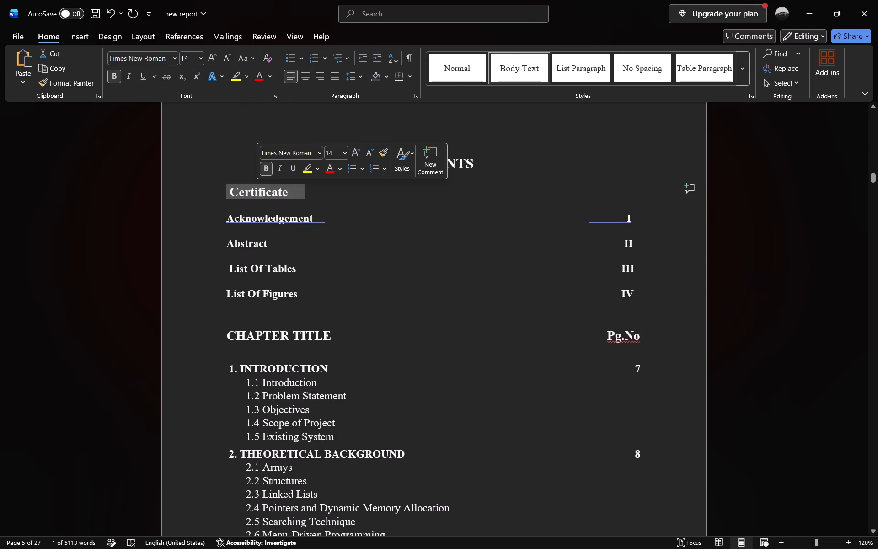
pyautogui.click(229, 212)
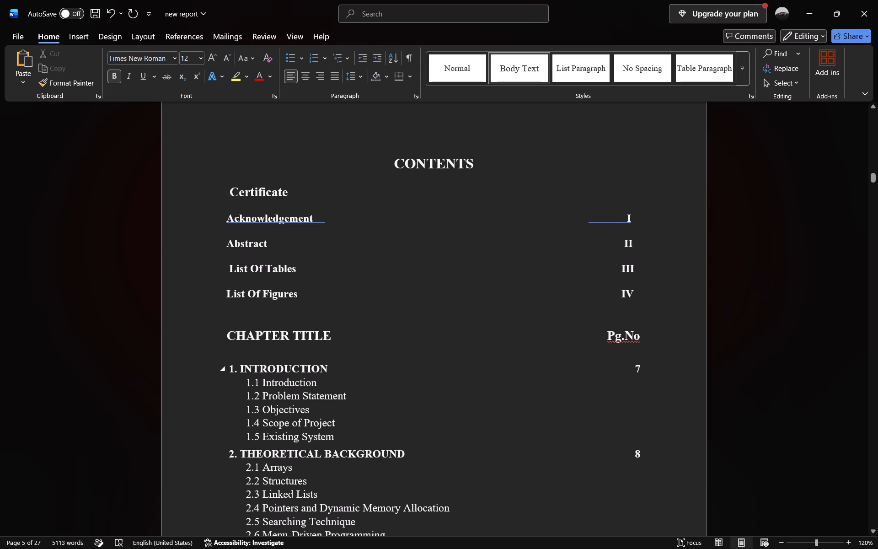
# Justify the contents entries from "1. INTRODUCTION" through "7.3 Cppreference.com", including the blank line above them.
pyautogui.doubleClick(258, 368)
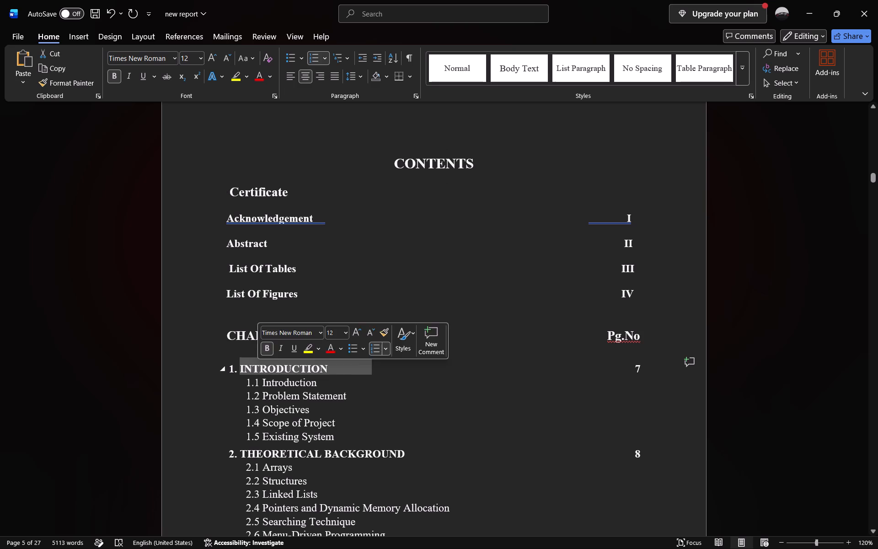
pyautogui.doubleClick(289, 387)
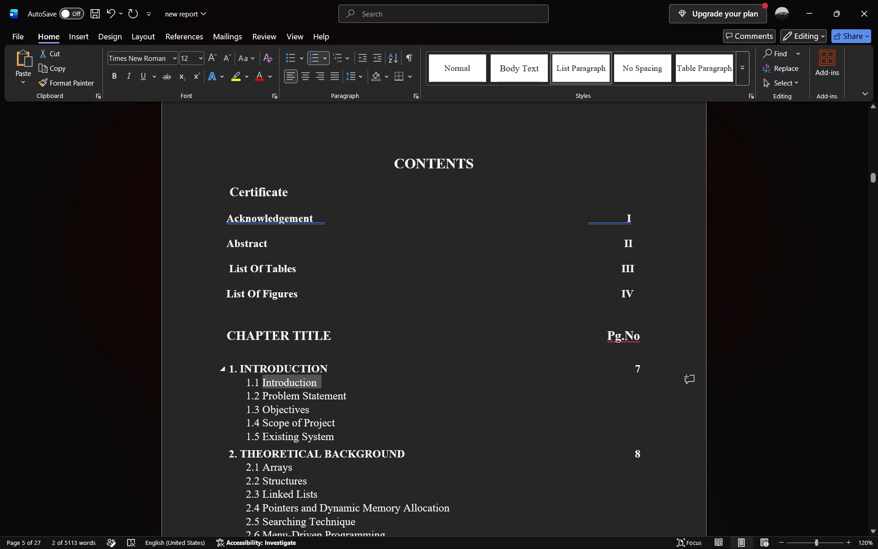
pyautogui.click(224, 348)
pyautogui.moveTo(224, 348); pyautogui.dragTo(255, 399)
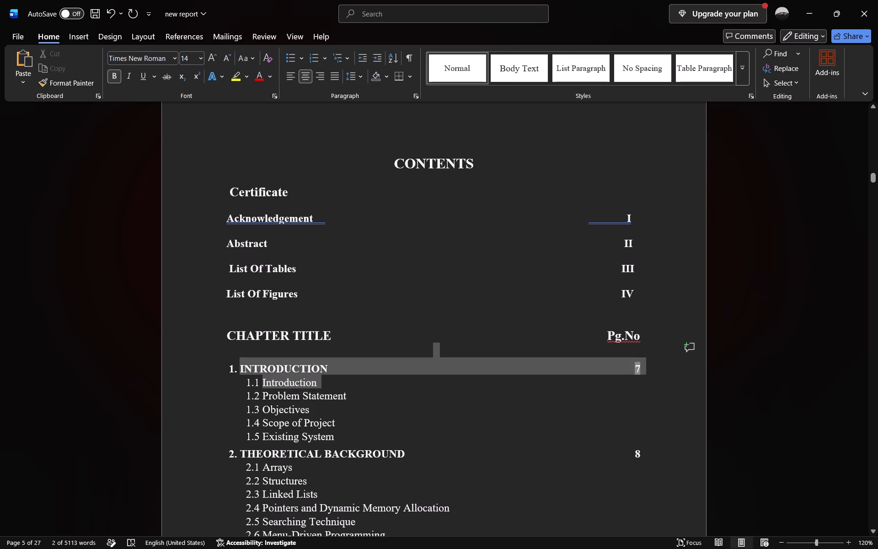
pyautogui.moveTo(255, 399); pyautogui.dragTo(315, 548)
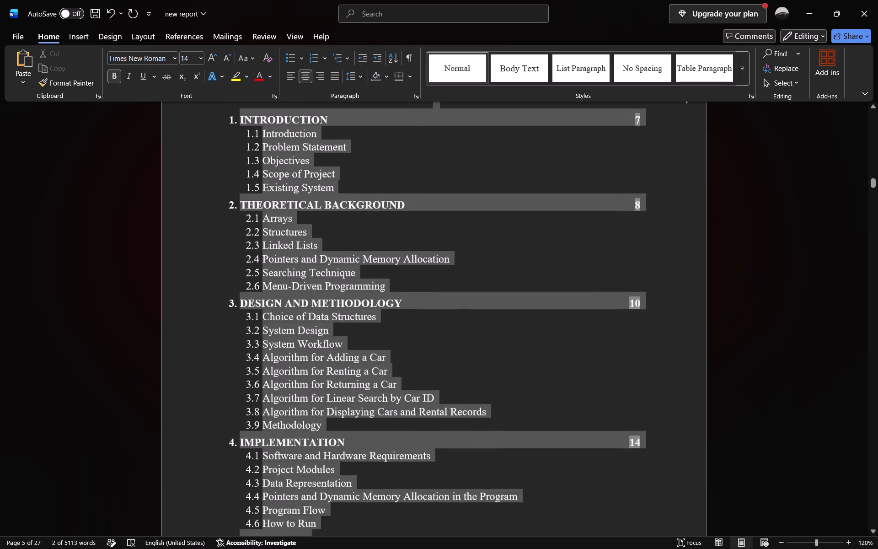
pyautogui.moveTo(315, 548); pyautogui.dragTo(326, 526)
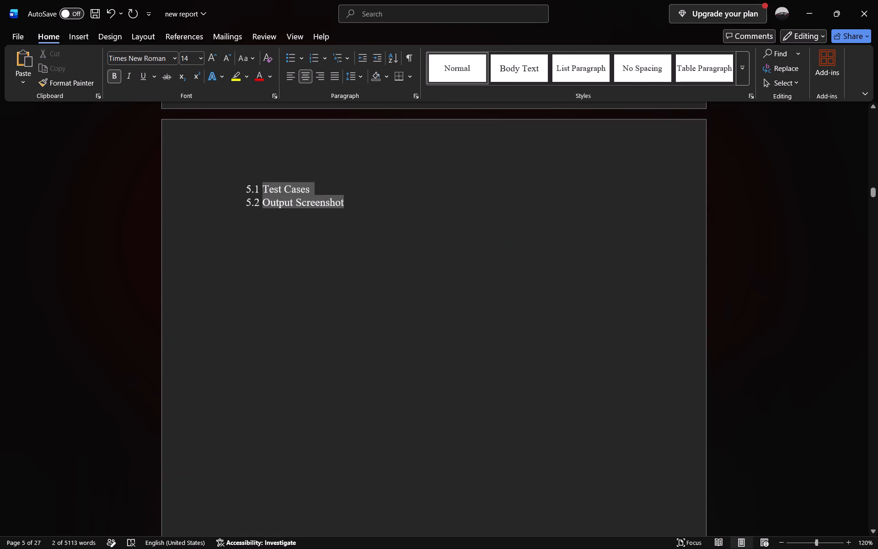
pyautogui.moveTo(326, 526); pyautogui.dragTo(341, 533)
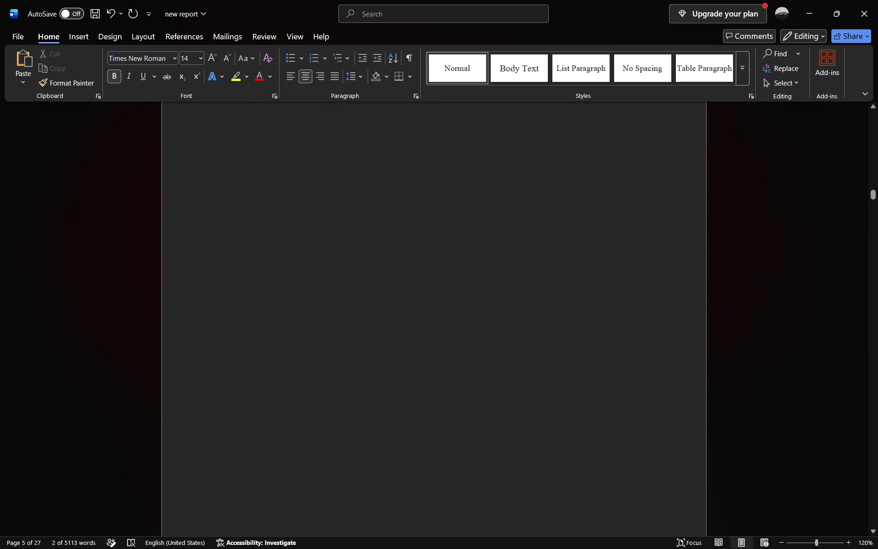
pyautogui.moveTo(341, 533); pyautogui.dragTo(340, 533)
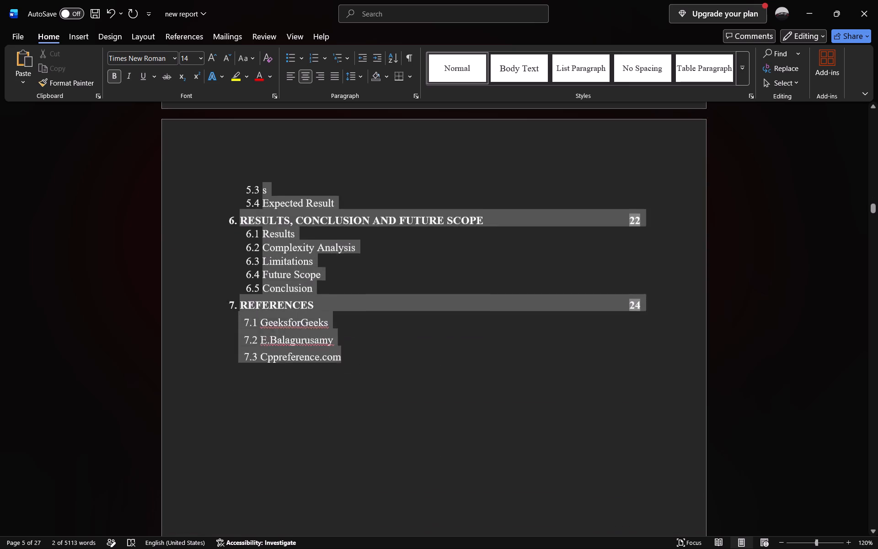
pyautogui.moveTo(340, 533); pyautogui.dragTo(343, 406)
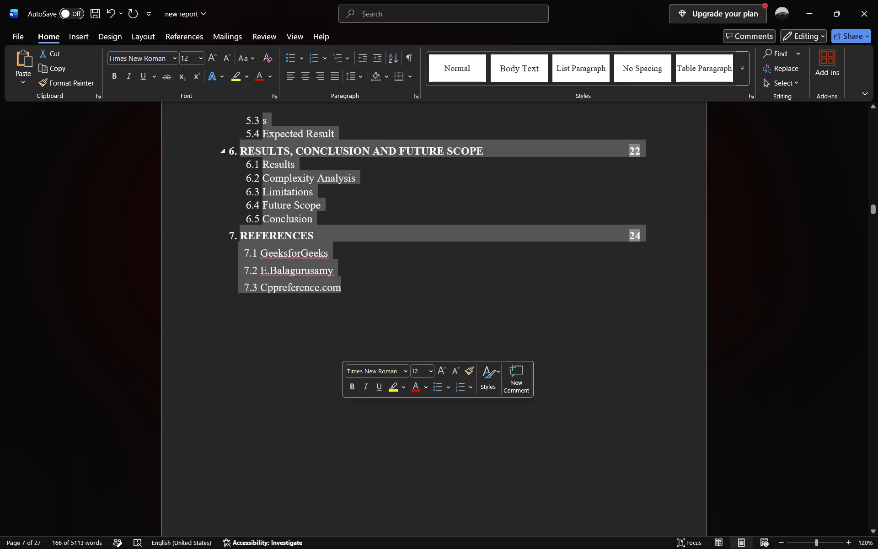
pyautogui.click(336, 77)
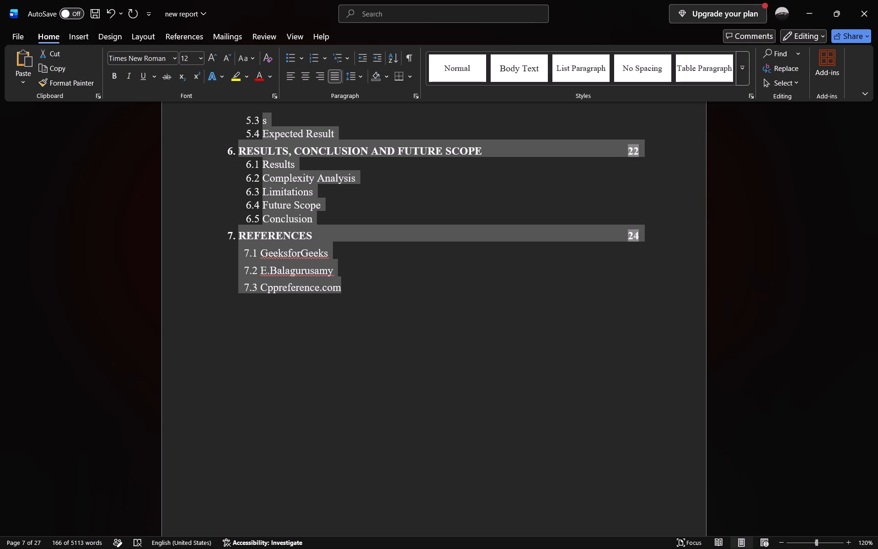
pyautogui.click(411, 239)
# Delete the blank lines below the "5.2 Output Screenshot" entry on the contents page.
pyautogui.scroll(1, 411, 239)
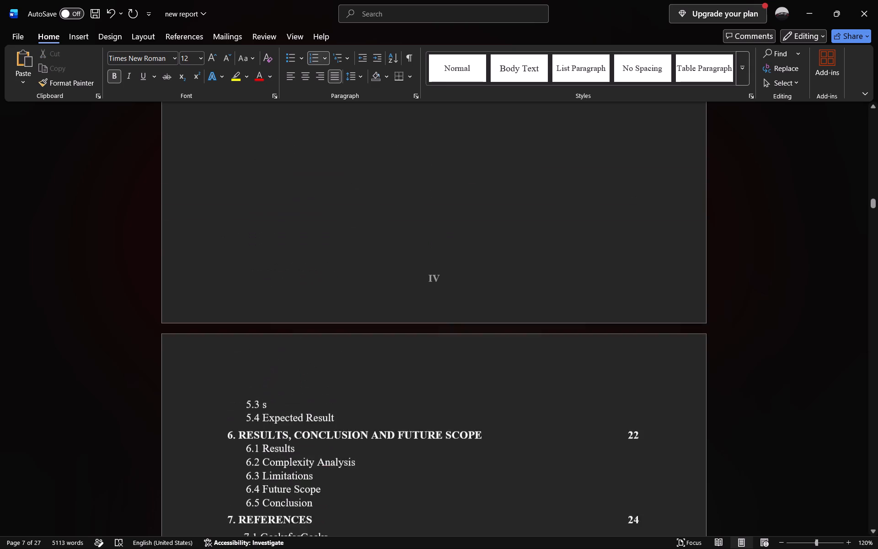
pyautogui.scroll(1, 411, 239)
pyautogui.click(283, 294)
pyautogui.doubleClick(270, 257)
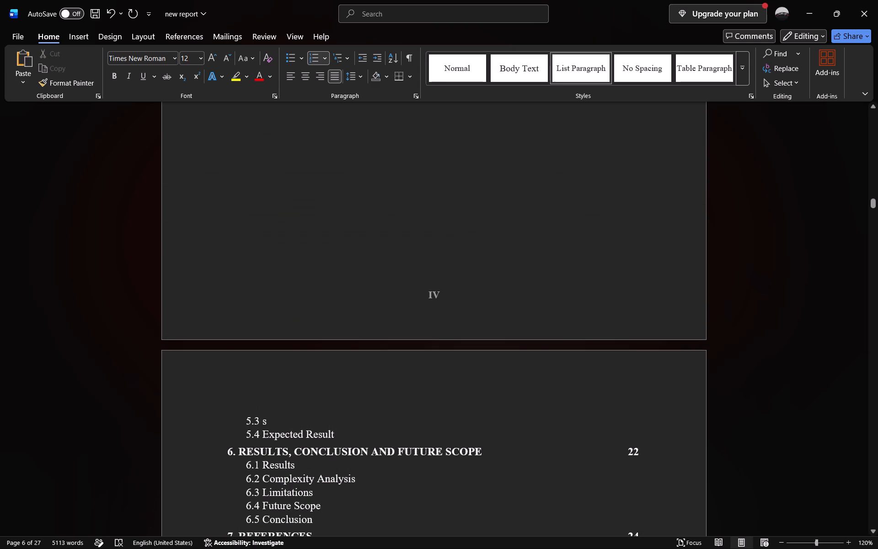
pyautogui.doubleClick(270, 257)
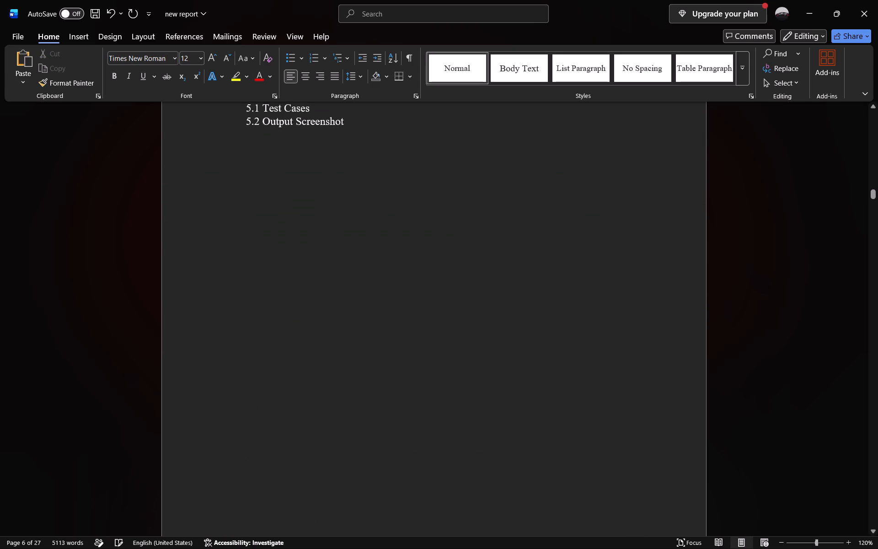
pyautogui.press('BackSpace')
pyautogui.press('BackSpace')
pyautogui.press('BackSpace')
pyautogui.press('BackSpace')
pyautogui.press('BackSpace')
pyautogui.press('BackSpace')
pyautogui.press('BackSpace')
pyautogui.press('BackSpace')
pyautogui.press('BackSpace')
pyautogui.press('BackSpace')
pyautogui.press('BackSpace')
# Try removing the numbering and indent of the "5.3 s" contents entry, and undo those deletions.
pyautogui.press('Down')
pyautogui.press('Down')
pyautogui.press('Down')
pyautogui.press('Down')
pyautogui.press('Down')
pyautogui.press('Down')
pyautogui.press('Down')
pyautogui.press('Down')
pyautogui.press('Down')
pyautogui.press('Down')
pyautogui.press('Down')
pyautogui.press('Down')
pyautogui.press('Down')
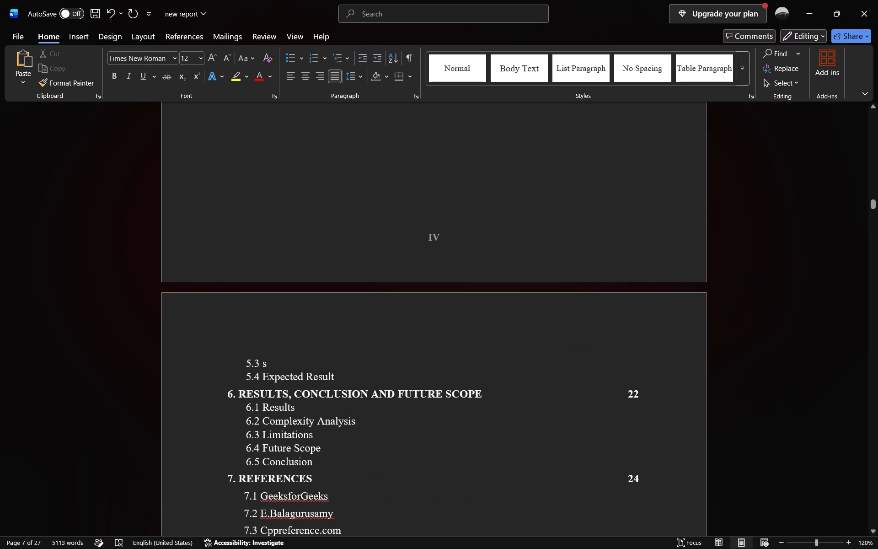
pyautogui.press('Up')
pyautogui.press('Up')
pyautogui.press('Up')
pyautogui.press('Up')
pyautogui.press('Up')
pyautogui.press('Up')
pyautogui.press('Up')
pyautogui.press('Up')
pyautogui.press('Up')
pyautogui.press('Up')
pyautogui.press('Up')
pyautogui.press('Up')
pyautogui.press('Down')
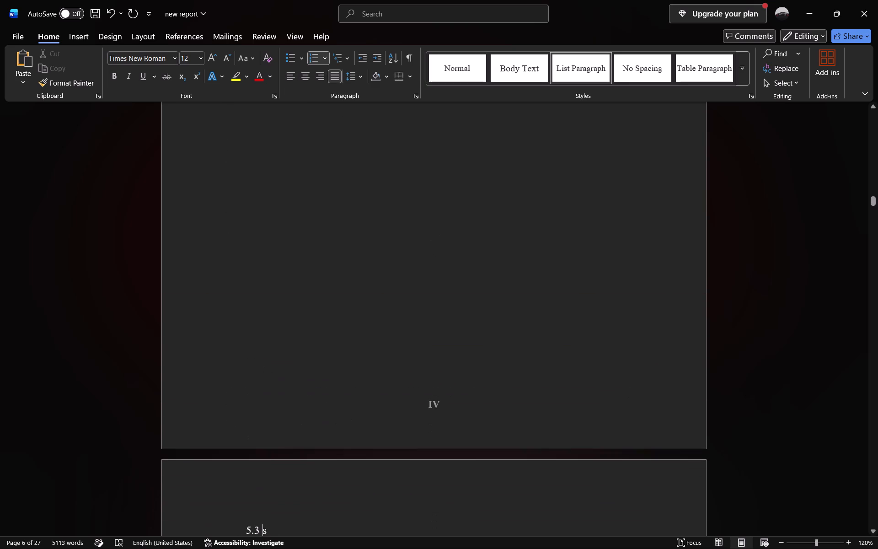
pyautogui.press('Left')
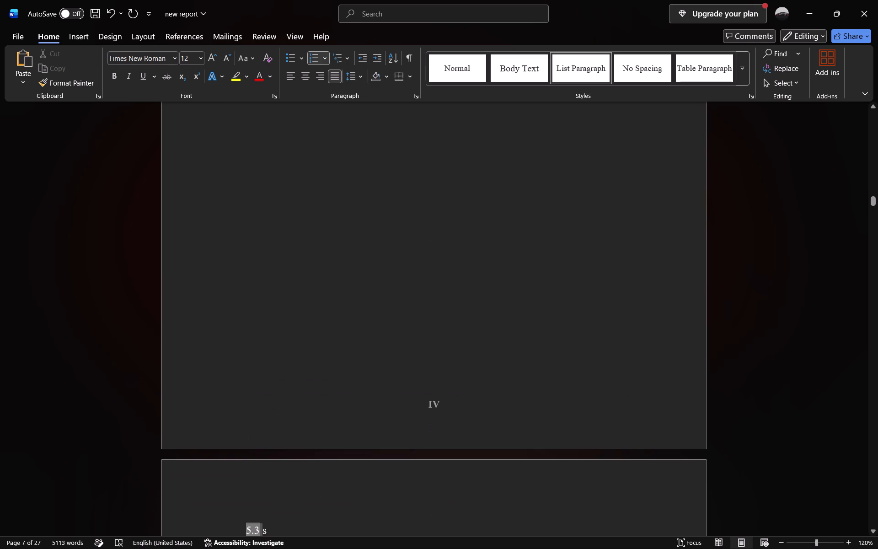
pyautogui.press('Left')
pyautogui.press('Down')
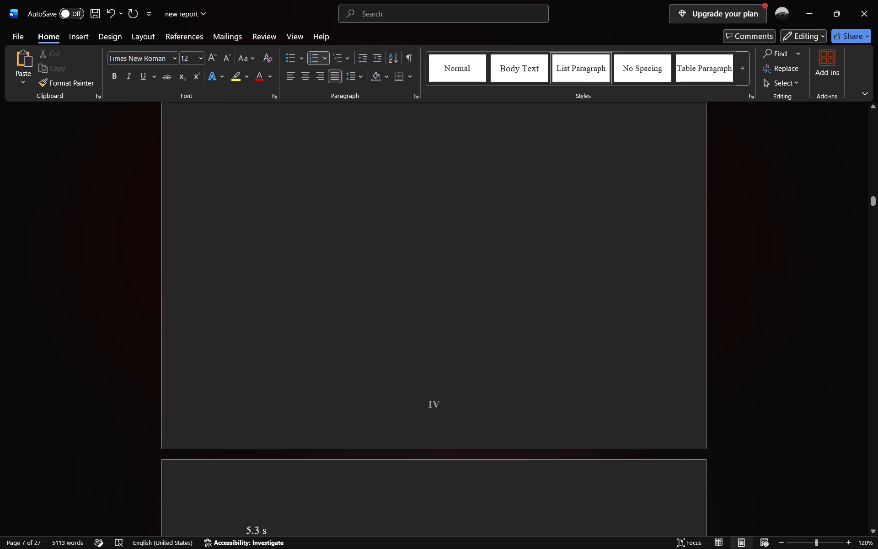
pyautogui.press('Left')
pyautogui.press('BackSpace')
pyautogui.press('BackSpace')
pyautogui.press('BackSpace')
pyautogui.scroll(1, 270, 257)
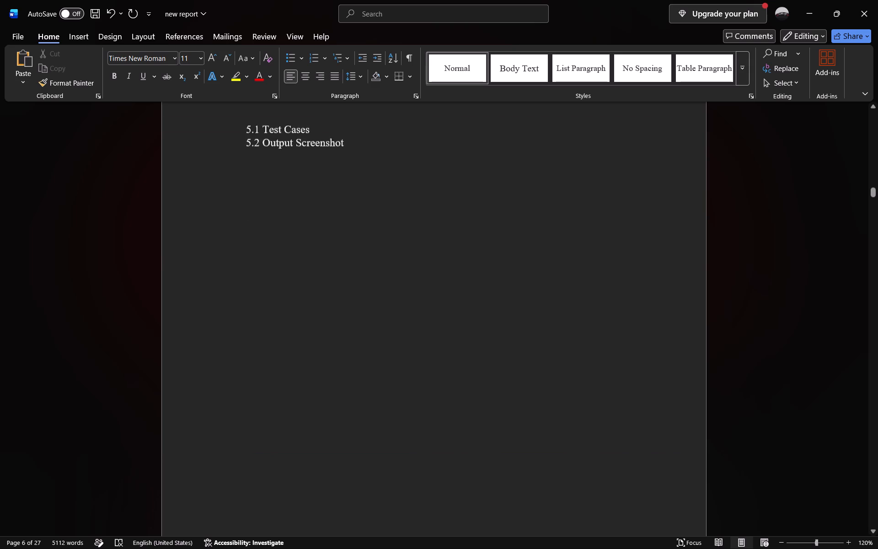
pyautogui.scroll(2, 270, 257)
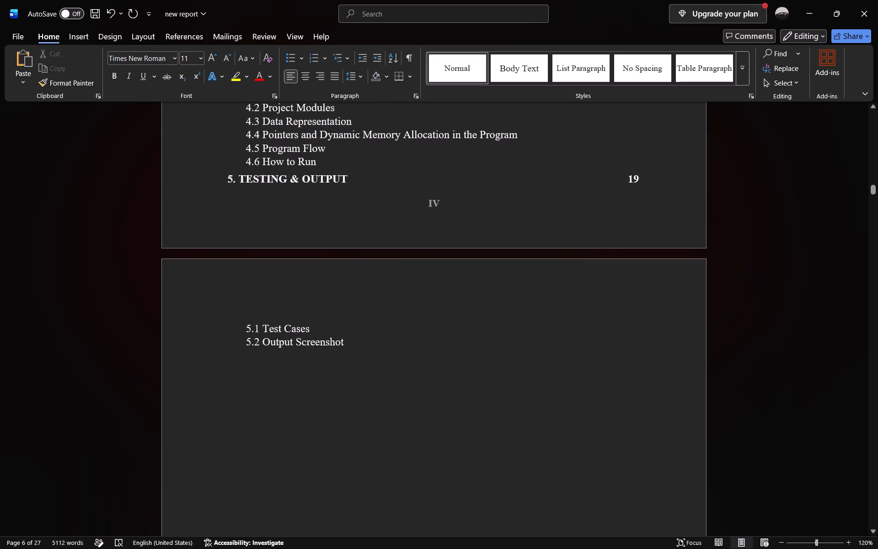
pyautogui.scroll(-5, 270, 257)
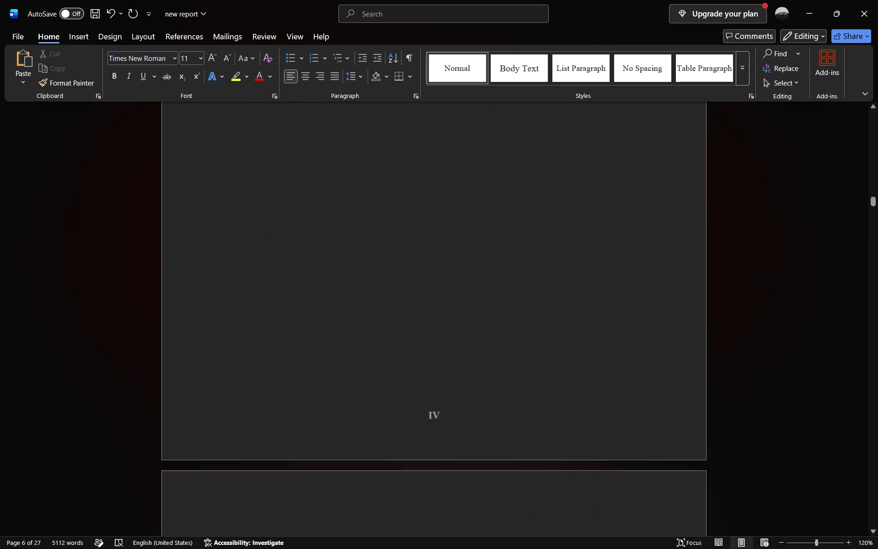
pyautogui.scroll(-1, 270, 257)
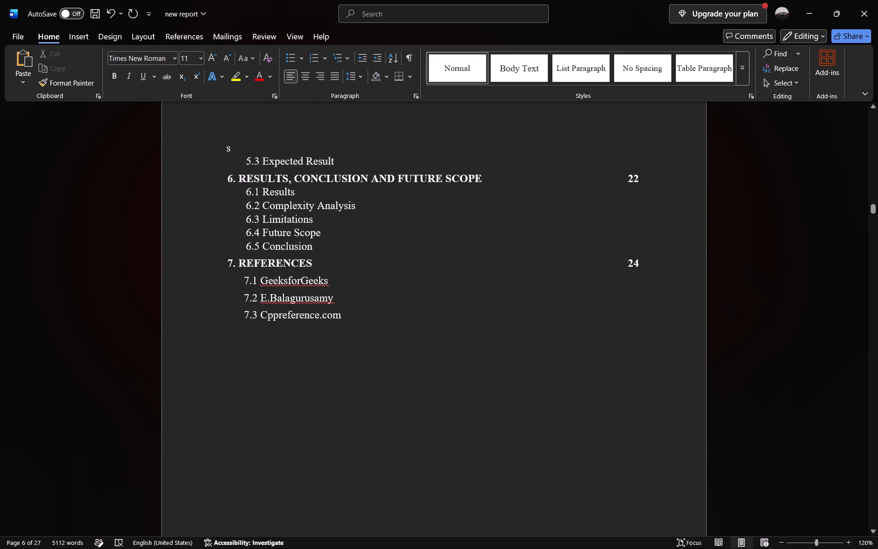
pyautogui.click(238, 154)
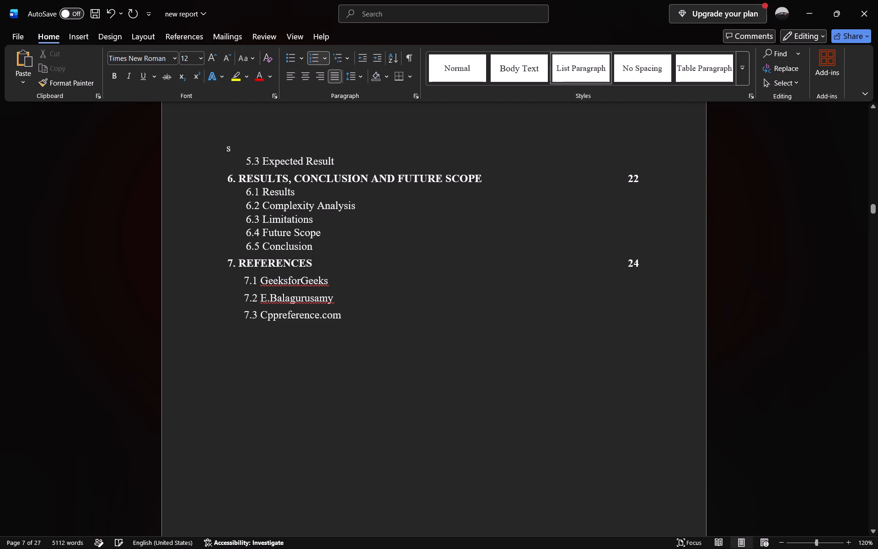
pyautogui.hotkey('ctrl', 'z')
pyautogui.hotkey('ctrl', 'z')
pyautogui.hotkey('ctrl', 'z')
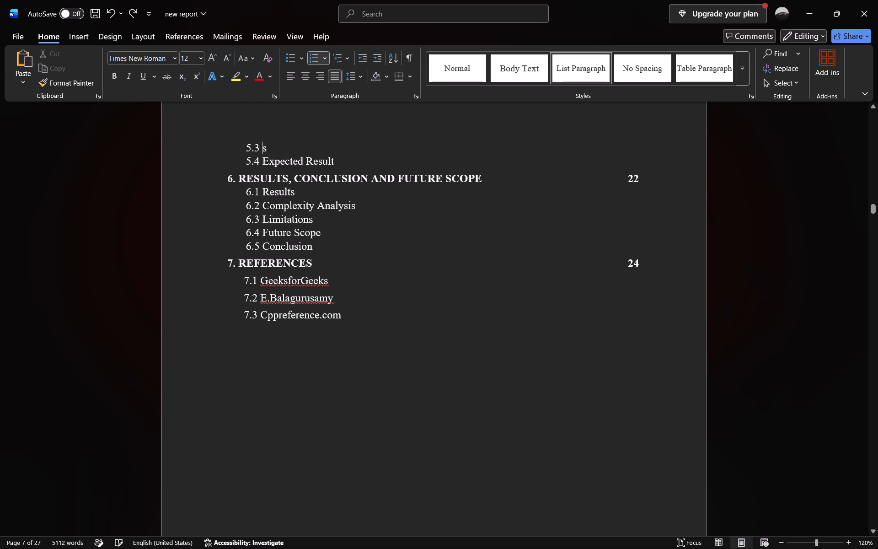
# Move the contents entries from "5.3 s" through "7.3 Cppreference.com" directly below "5.2 Output Screenshot".
pyautogui.click(244, 148)
pyautogui.moveTo(244, 148); pyautogui.dragTo(348, 323)
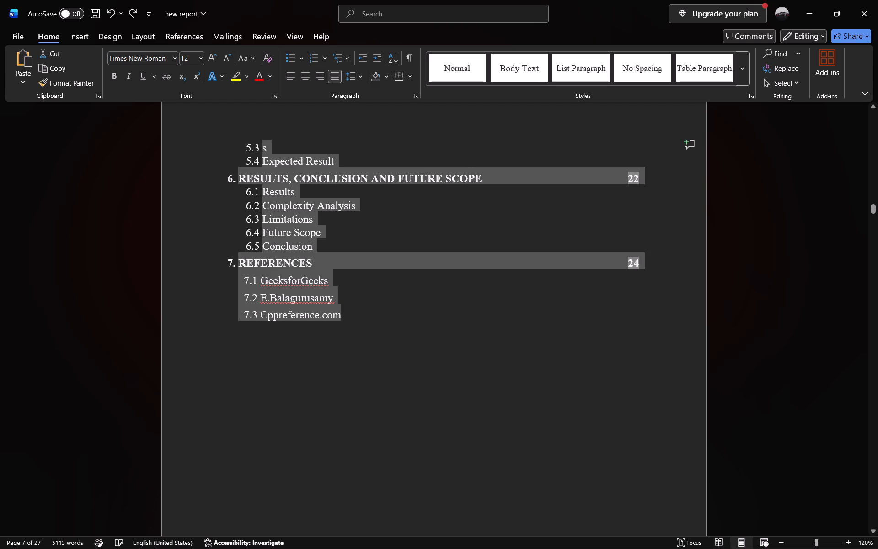
pyautogui.hotkey('ctrl', 'c')
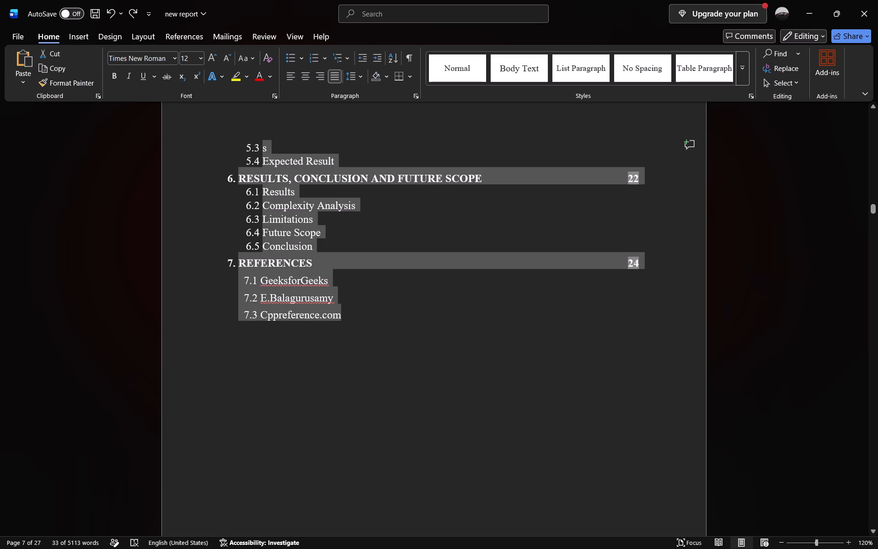
pyautogui.press('BackSpace')
pyautogui.scroll(3, 463, 348)
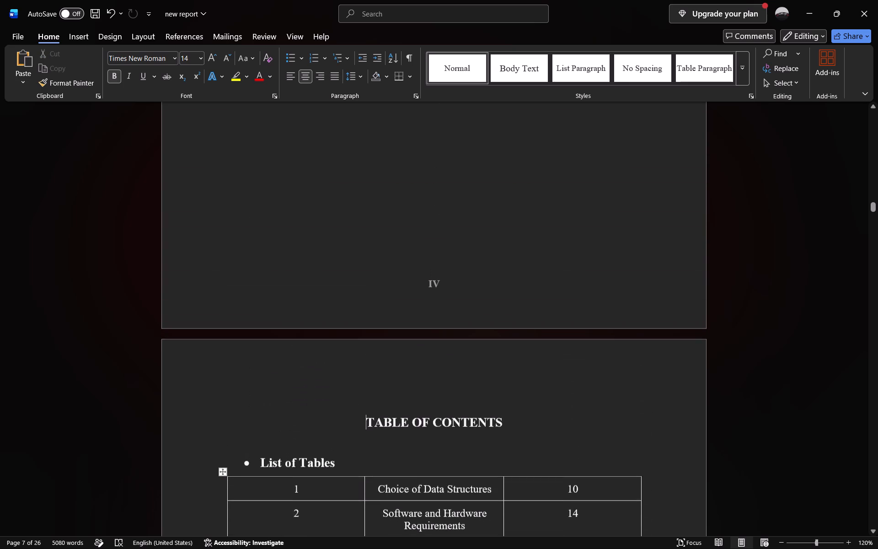
pyautogui.scroll(2, 463, 348)
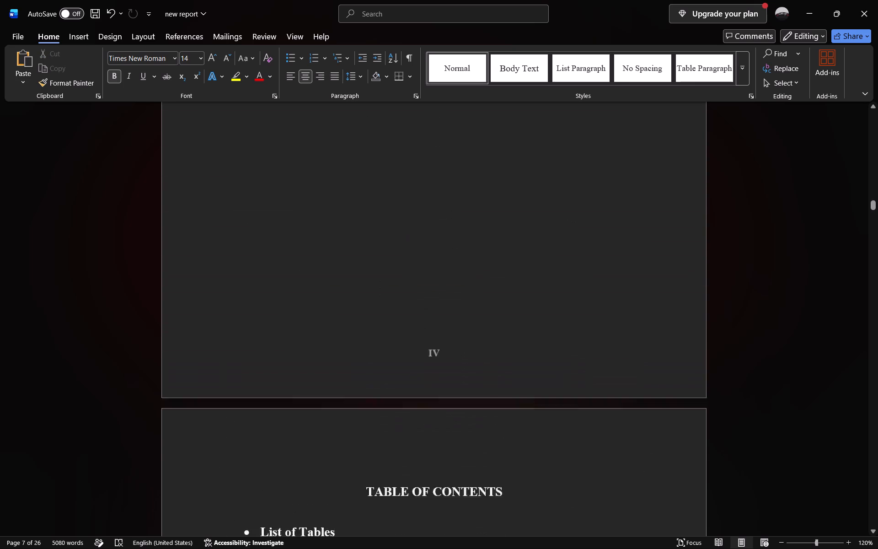
pyautogui.scroll(1, 463, 348)
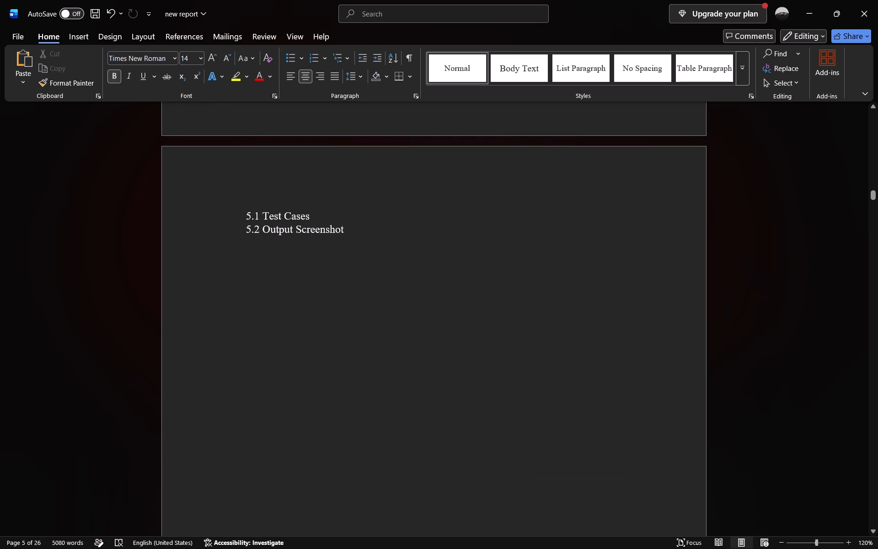
pyautogui.click(370, 237)
pyautogui.hotkey('ctrl', 'v')
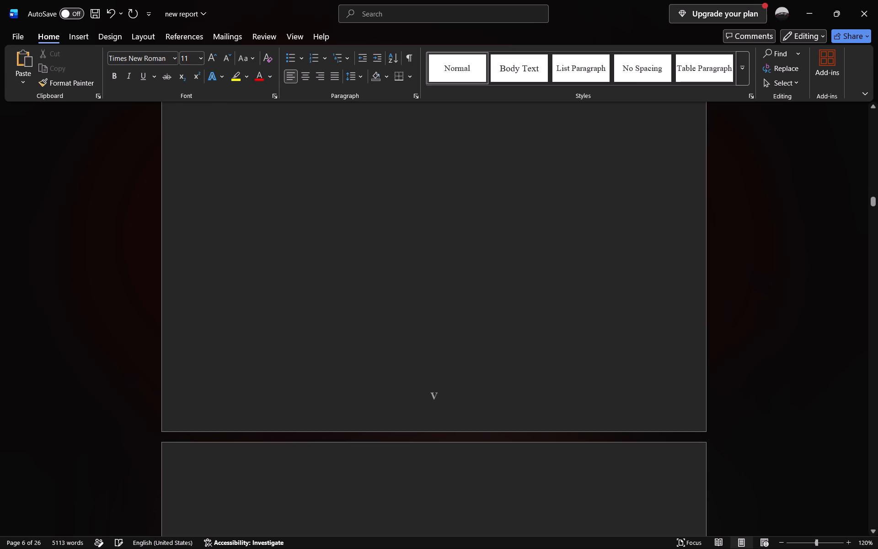
# Examine how the moved contents entries and the following Table of Contents page flow across the pages.
pyautogui.click(438, 288)
pyautogui.scroll(-10, 438, 288)
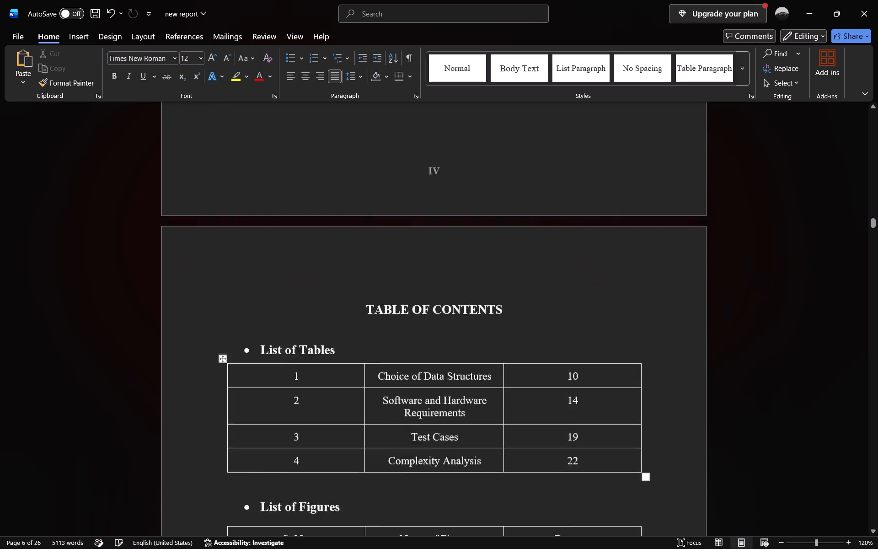
pyautogui.scroll(-1, 438, 288)
pyautogui.scroll(8, 438, 288)
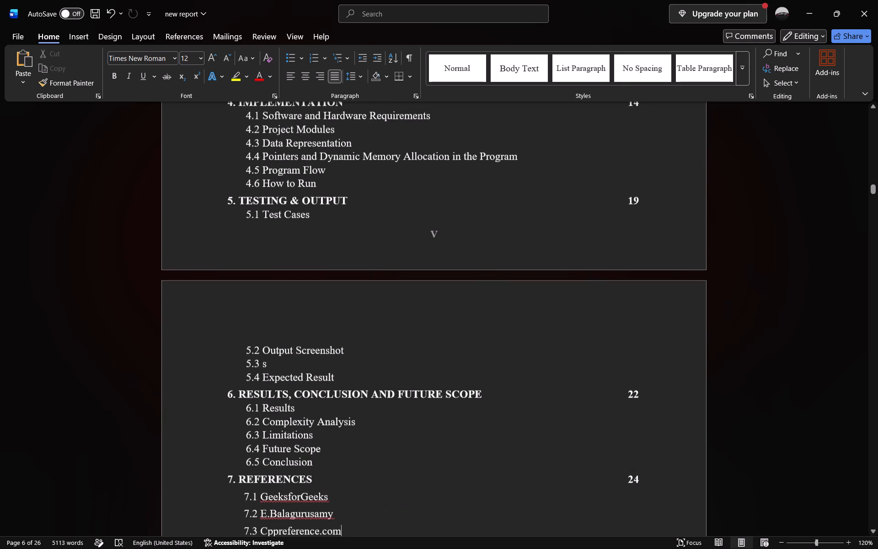
pyautogui.scroll(1, 438, 288)
pyautogui.scroll(-1, 293, 387)
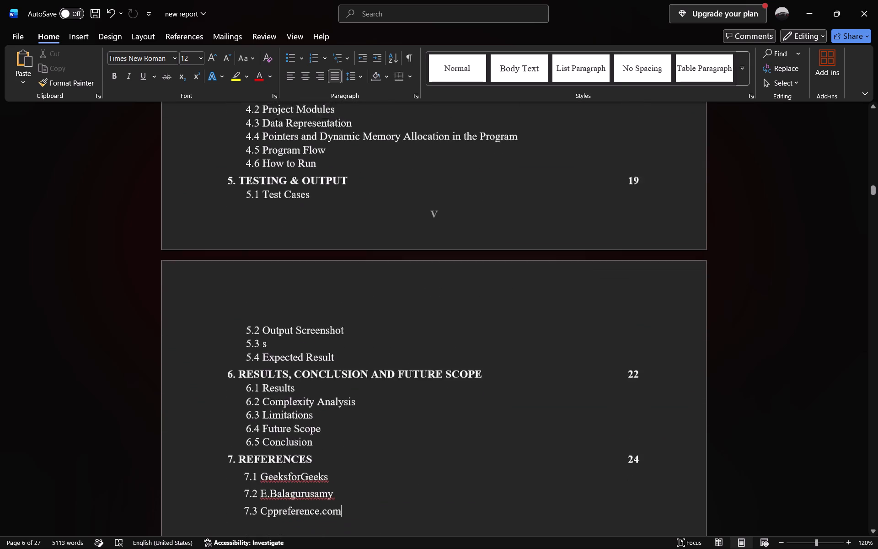
pyautogui.scroll(-1, 293, 387)
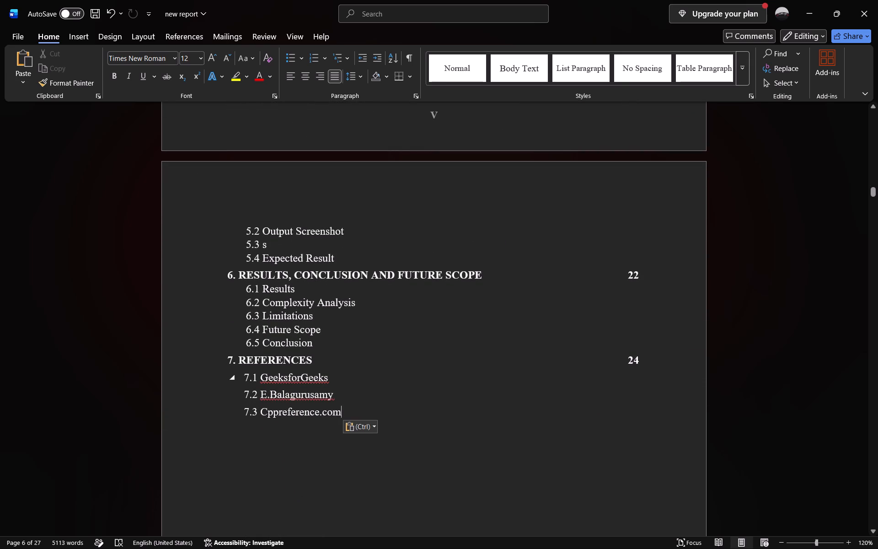
pyautogui.click(450, 445)
# Apply justified alignment to the whole Abstract text, including the Keywords paragraph.
pyautogui.scroll(6, 450, 445)
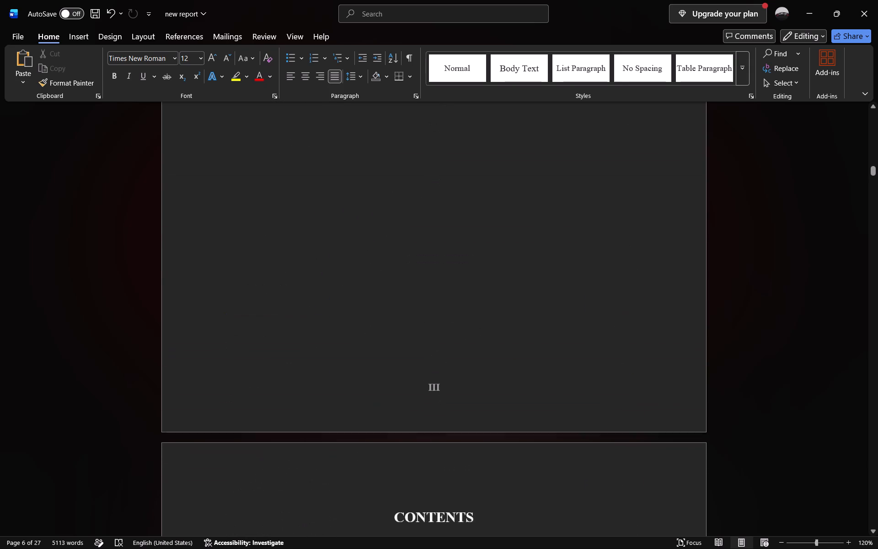
pyautogui.scroll(2, 450, 445)
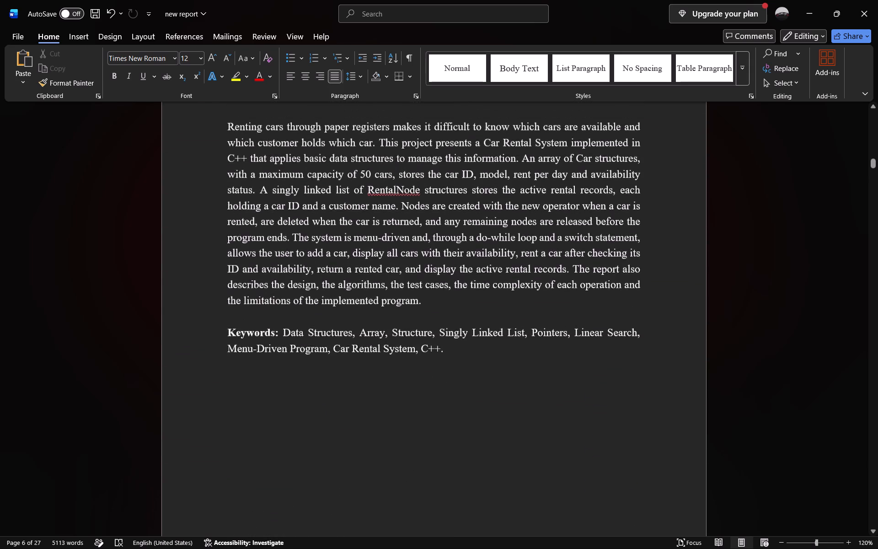
pyautogui.scroll(1, 450, 445)
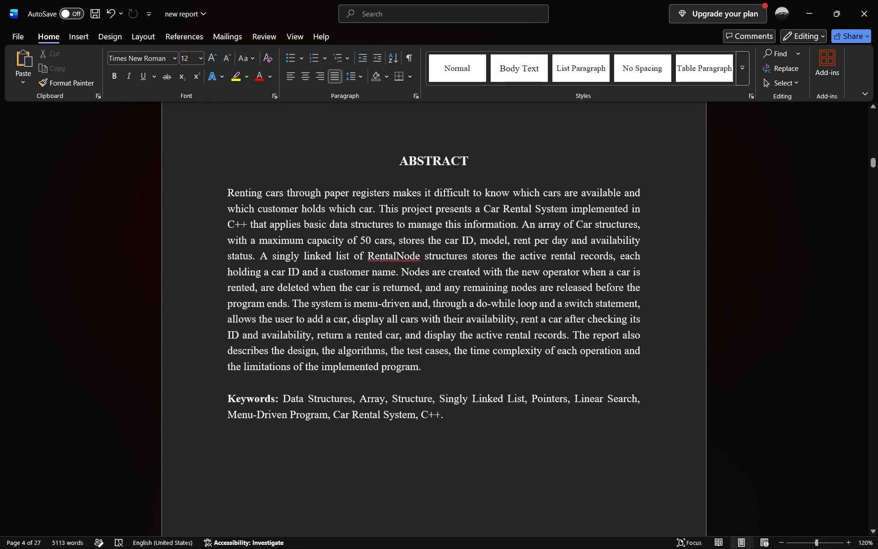
pyautogui.doubleClick(229, 192)
pyautogui.moveTo(229, 192); pyautogui.dragTo(425, 409)
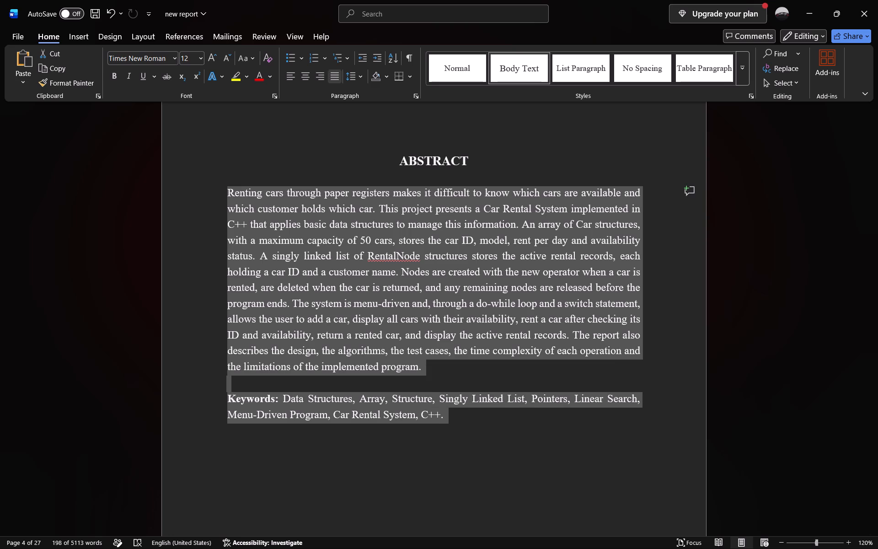
pyautogui.click(333, 78)
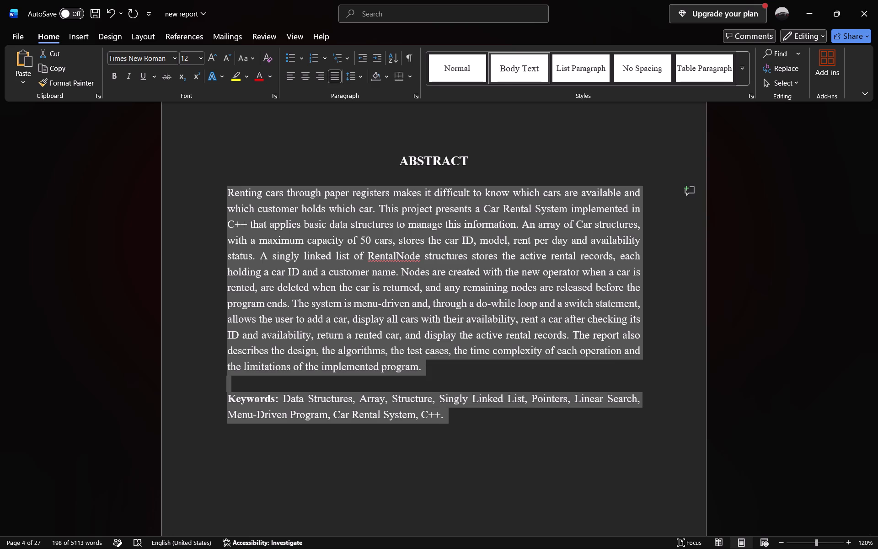
pyautogui.click(333, 78)
pyautogui.click(333, 78)
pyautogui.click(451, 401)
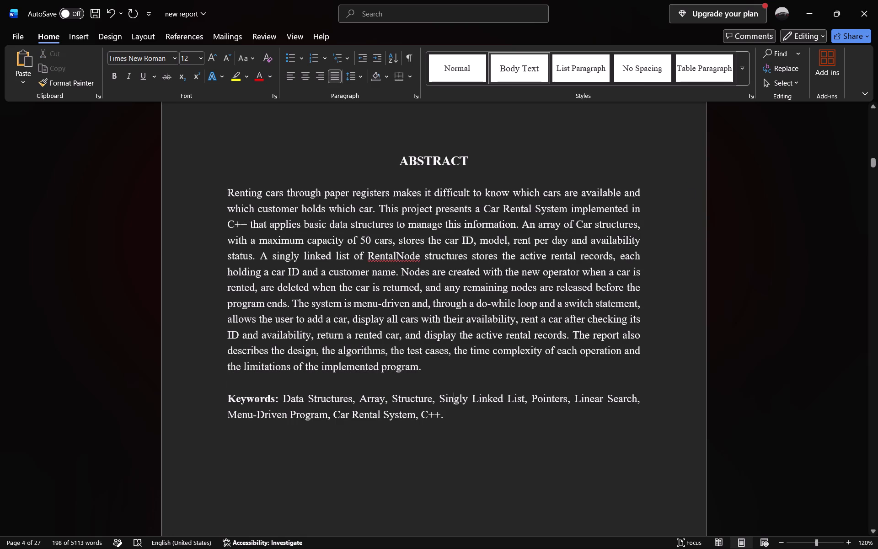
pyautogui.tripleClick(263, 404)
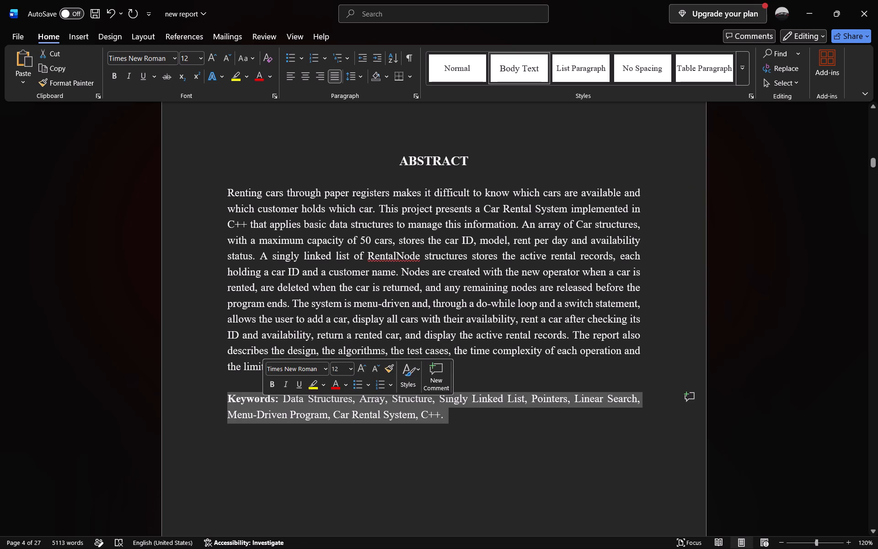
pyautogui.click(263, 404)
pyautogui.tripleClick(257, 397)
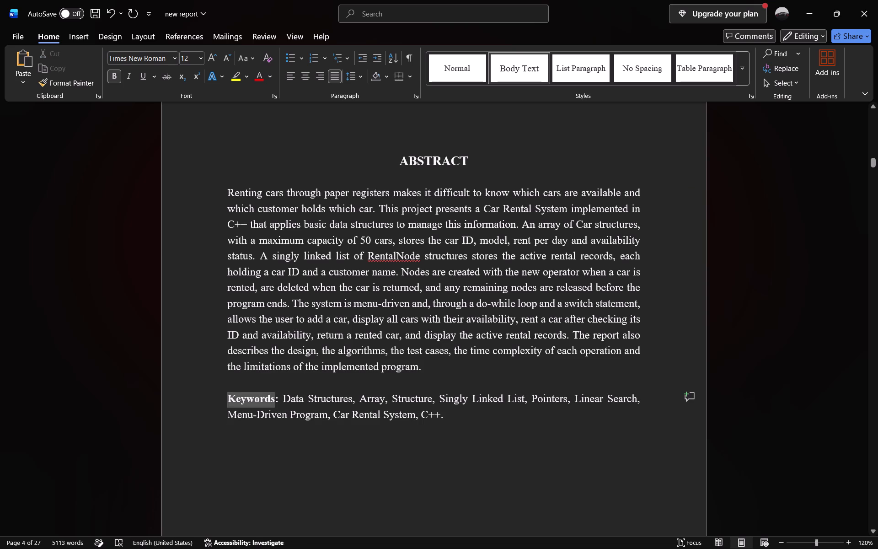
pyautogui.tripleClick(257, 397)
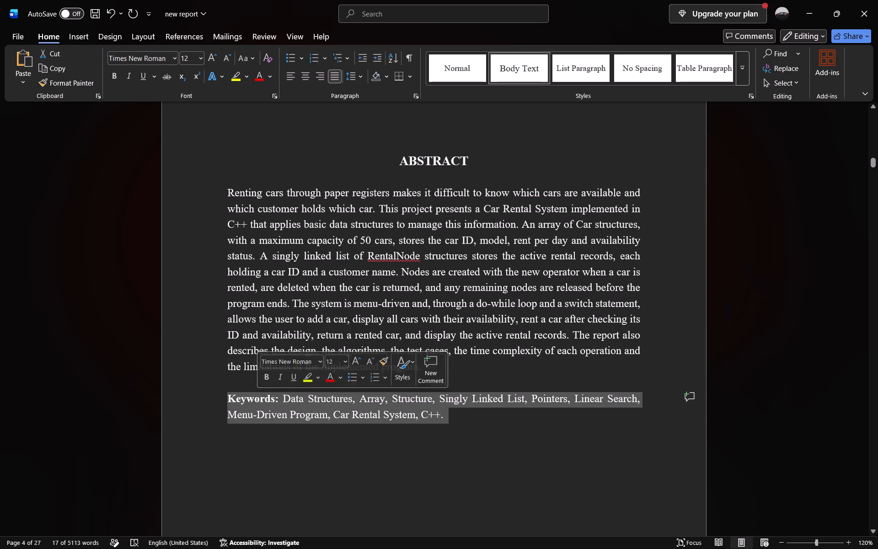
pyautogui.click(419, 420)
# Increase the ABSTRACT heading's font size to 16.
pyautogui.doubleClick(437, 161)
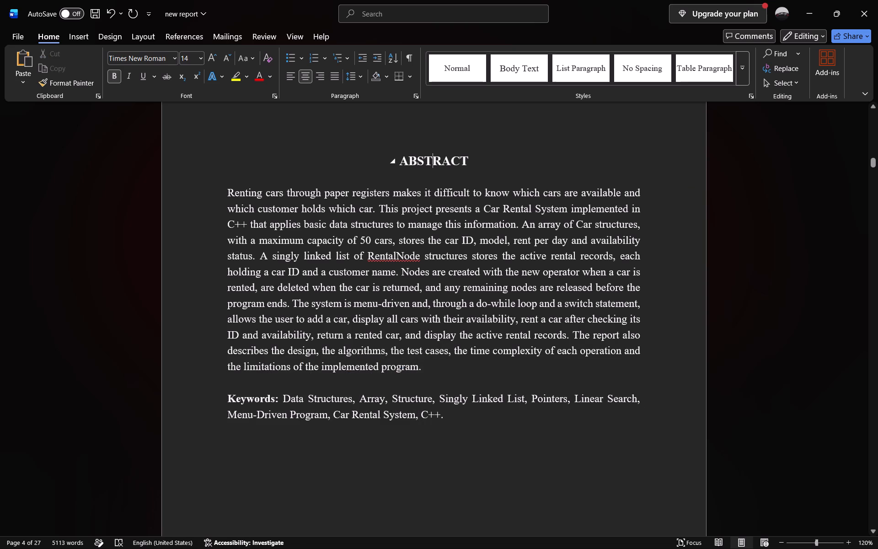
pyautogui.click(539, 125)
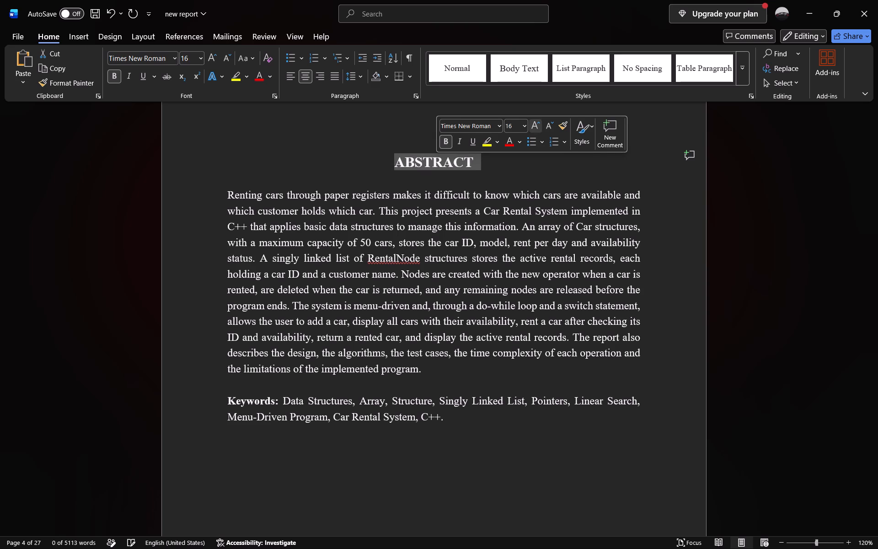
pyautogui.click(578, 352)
# Set the font size of the CONTENTS heading to 15.
pyautogui.scroll(2, 578, 352)
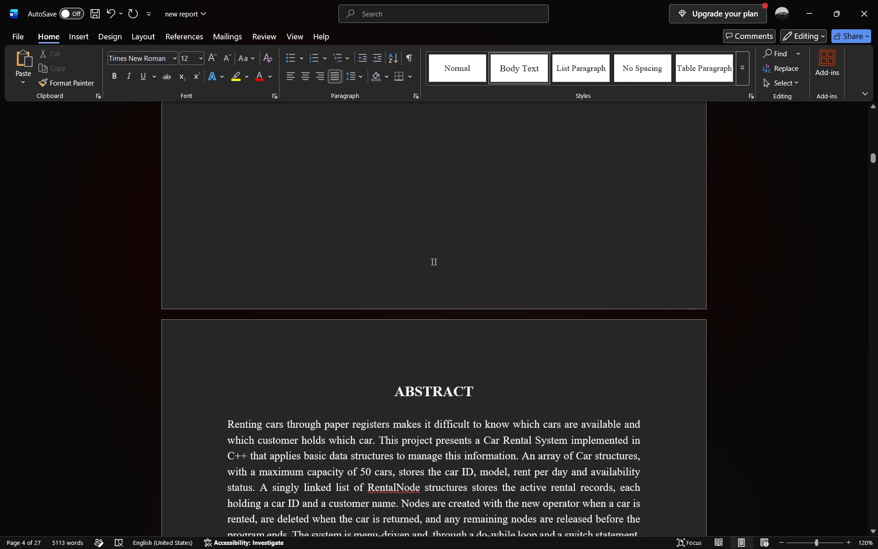
pyautogui.scroll(4, 578, 352)
pyautogui.scroll(-1, 578, 352)
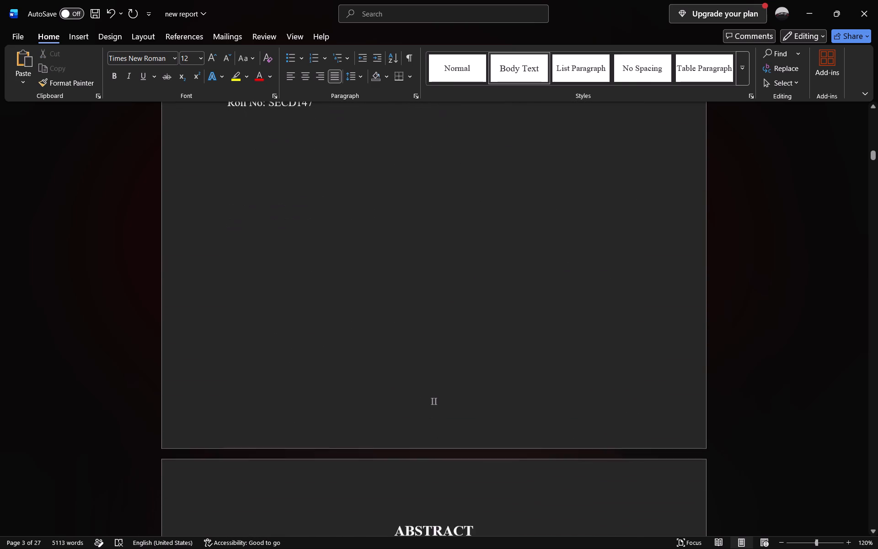
pyautogui.scroll(-6, 578, 352)
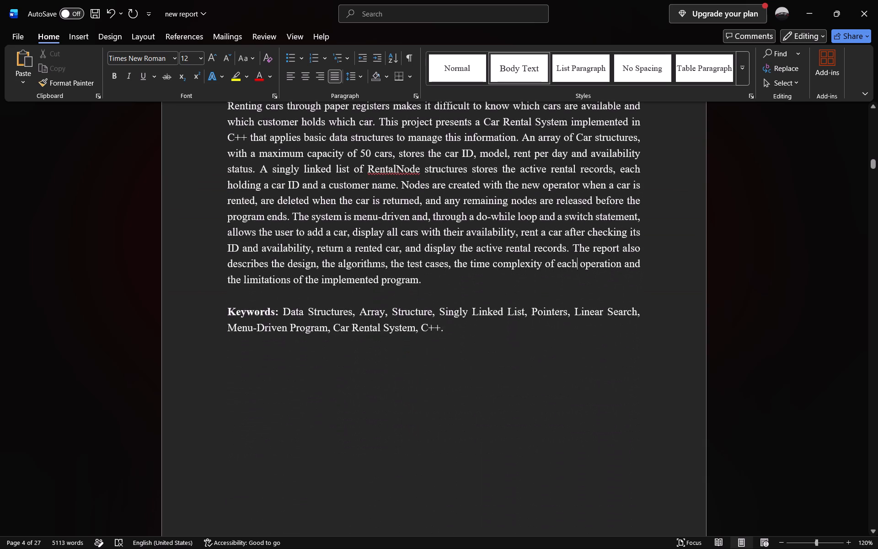
pyautogui.scroll(-4, 578, 352)
pyautogui.scroll(2, 578, 352)
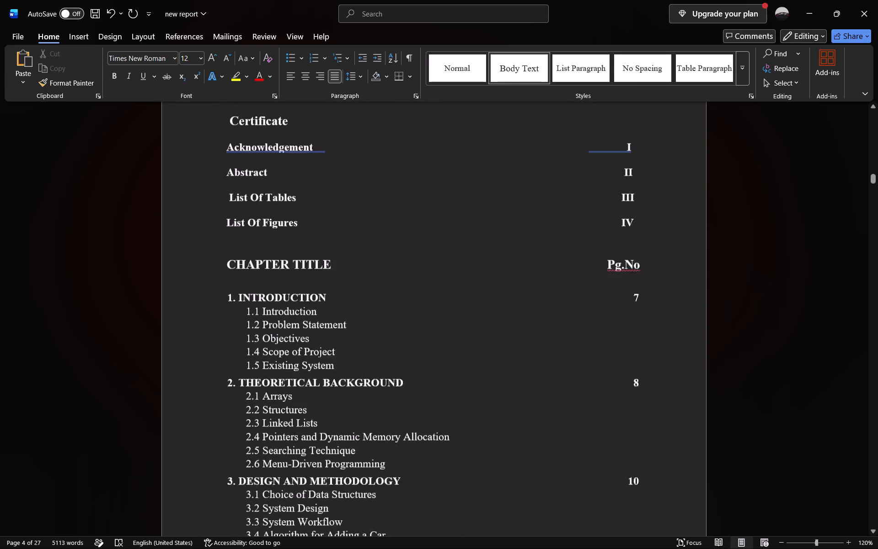
pyautogui.scroll(4, 578, 352)
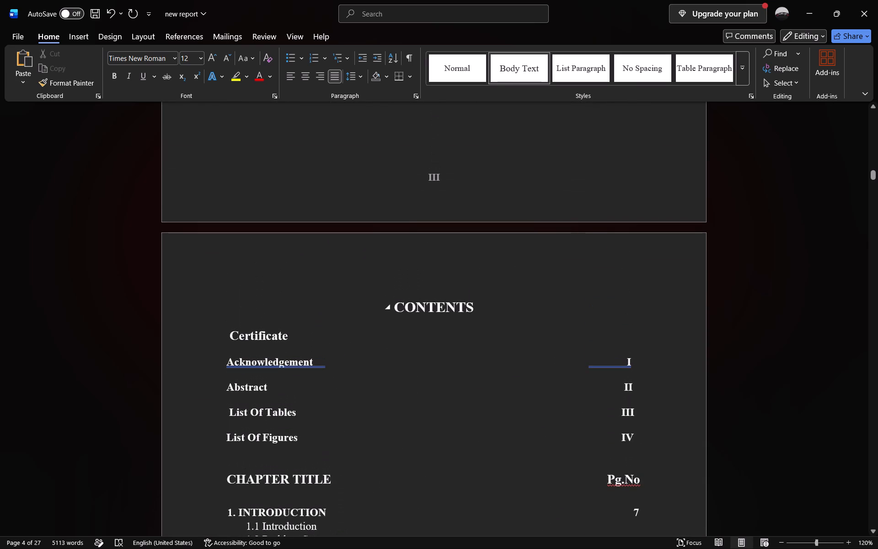
pyautogui.doubleClick(435, 303)
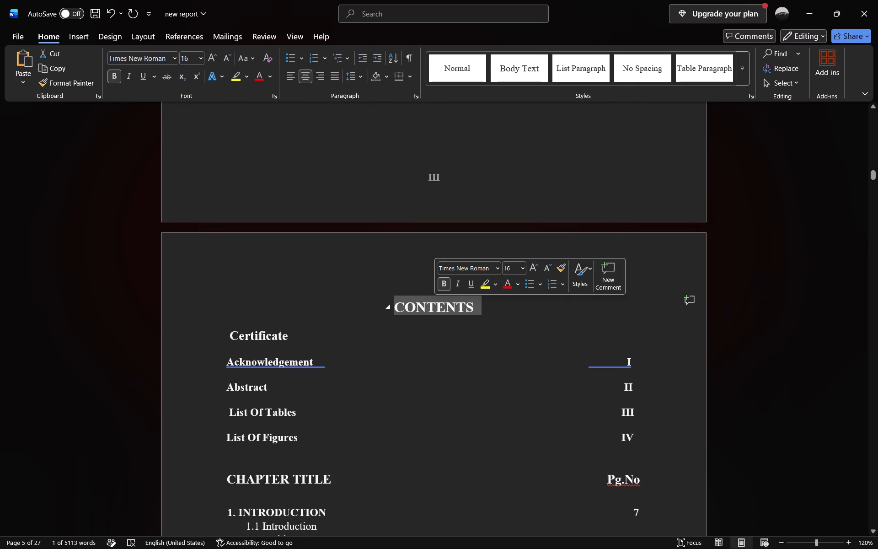
pyautogui.click(512, 268)
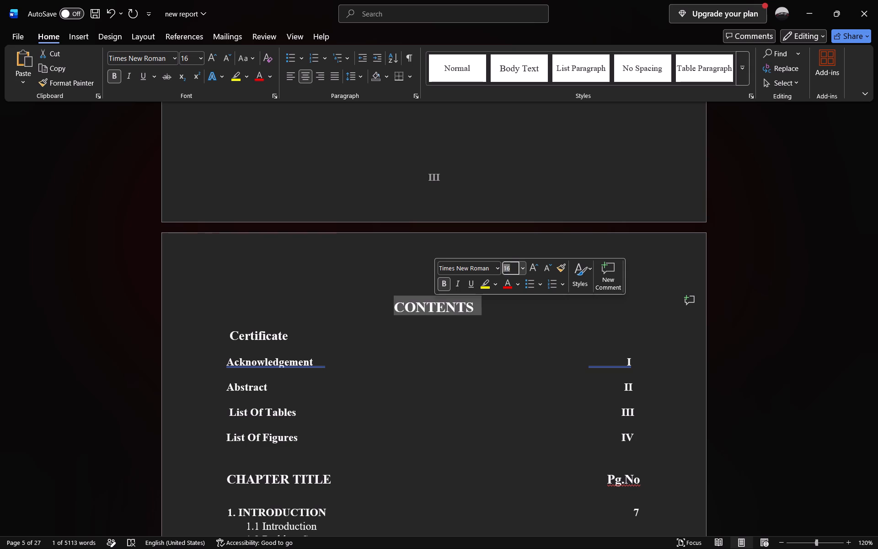
pyautogui.press('BackSpace')
pyautogui.write('16')
pyautogui.press('BackSpace')
pyautogui.press('5')
pyautogui.press('Return')
pyautogui.click(451, 201)
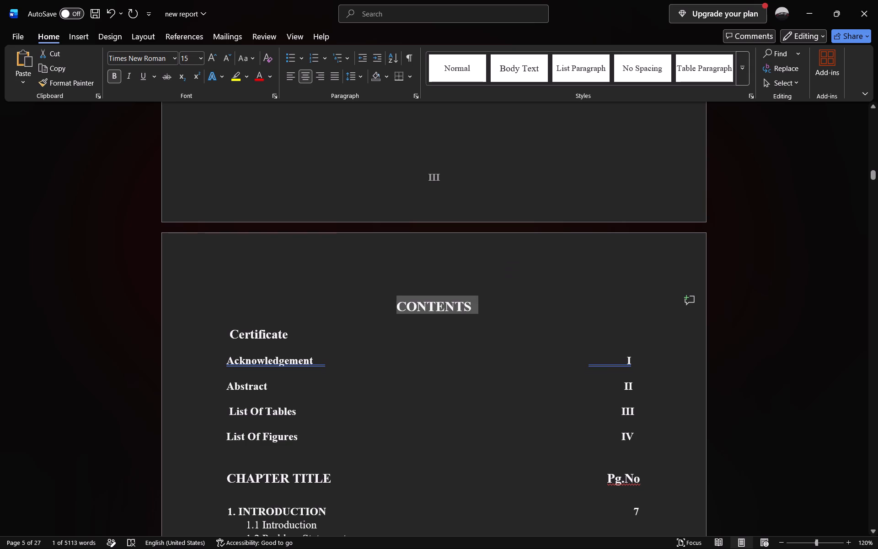
# Set the font size of the ABSTRACT heading to 15.
pyautogui.scroll(19, 451, 201)
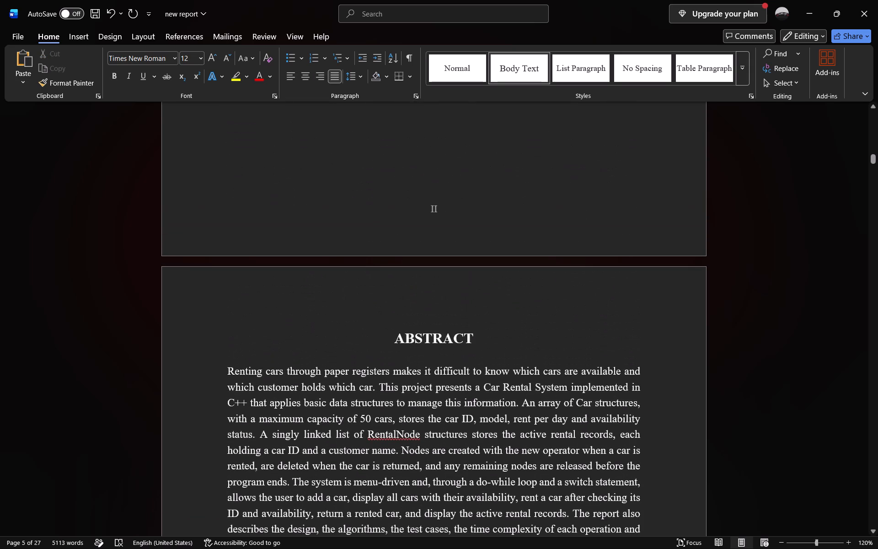
pyautogui.tripleClick(433, 339)
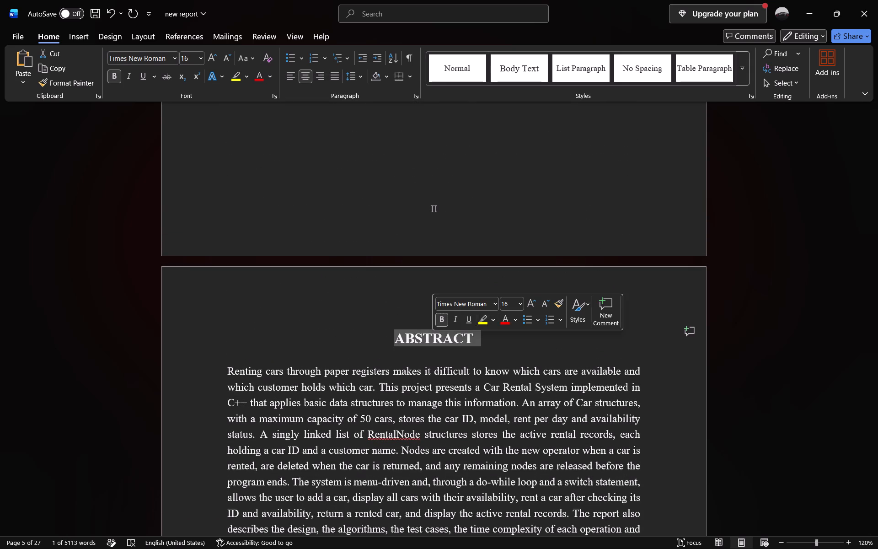
pyautogui.click(511, 303)
pyautogui.write('15')
pyautogui.press('Return')
pyautogui.click(410, 282)
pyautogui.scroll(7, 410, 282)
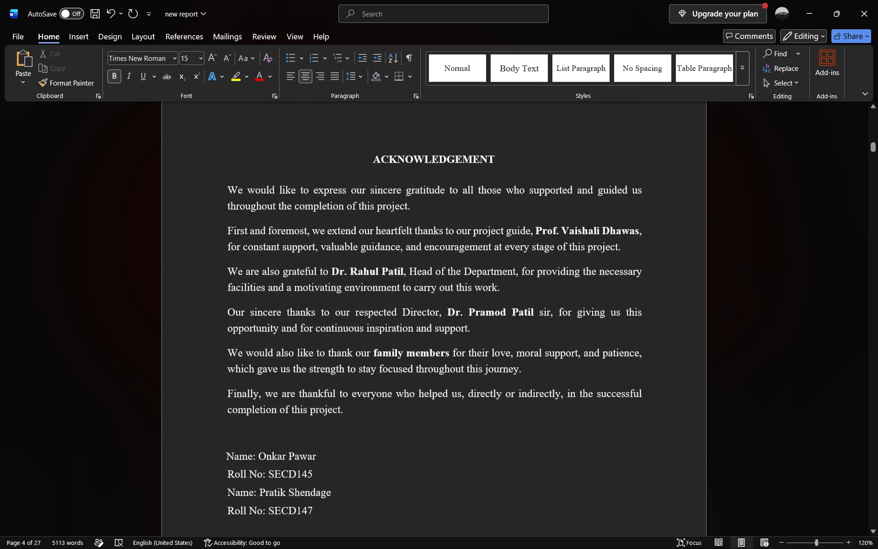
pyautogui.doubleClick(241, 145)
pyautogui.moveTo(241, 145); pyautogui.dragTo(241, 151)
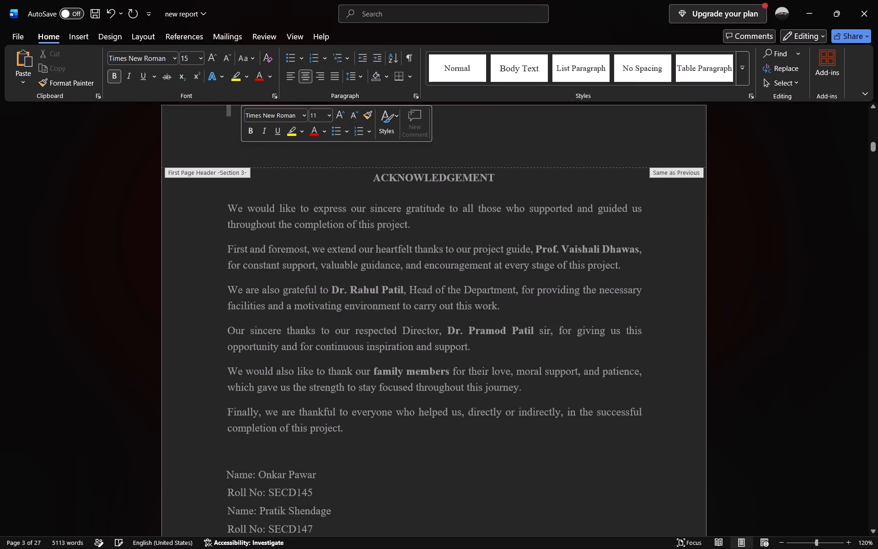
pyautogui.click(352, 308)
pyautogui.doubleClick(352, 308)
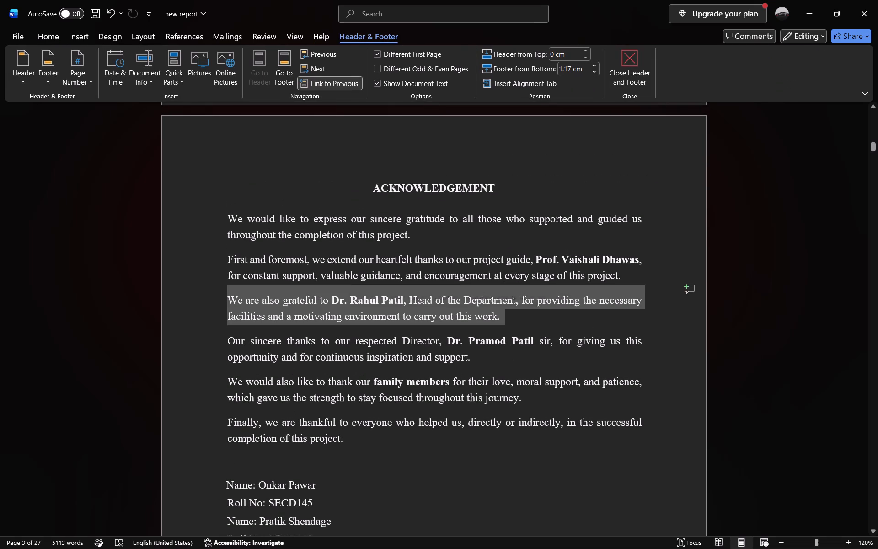
# Set the font size of the ACKNOWLEDGEMENT heading to 15.
pyautogui.tripleClick(409, 189)
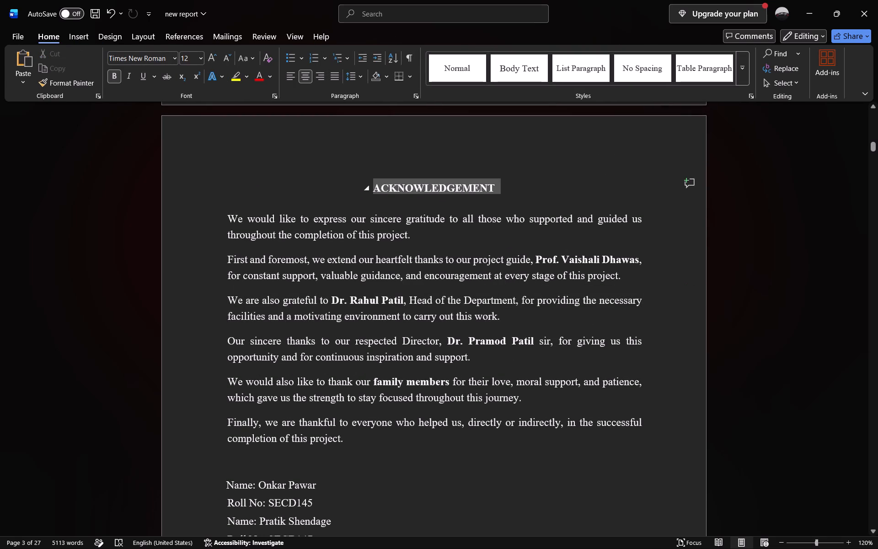
pyautogui.doubleClick(483, 156)
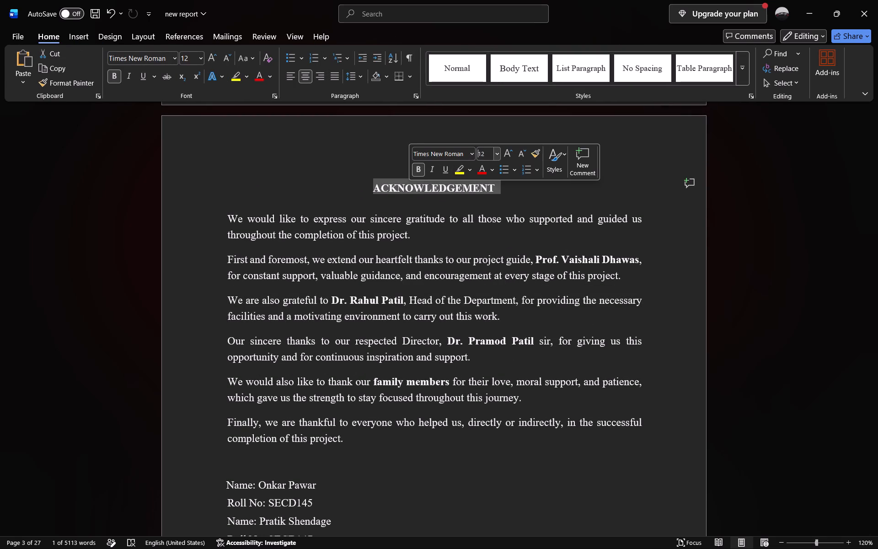
pyautogui.press('BackSpace')
pyautogui.press('BackSpace')
pyautogui.write('15')
pyautogui.press('Return')
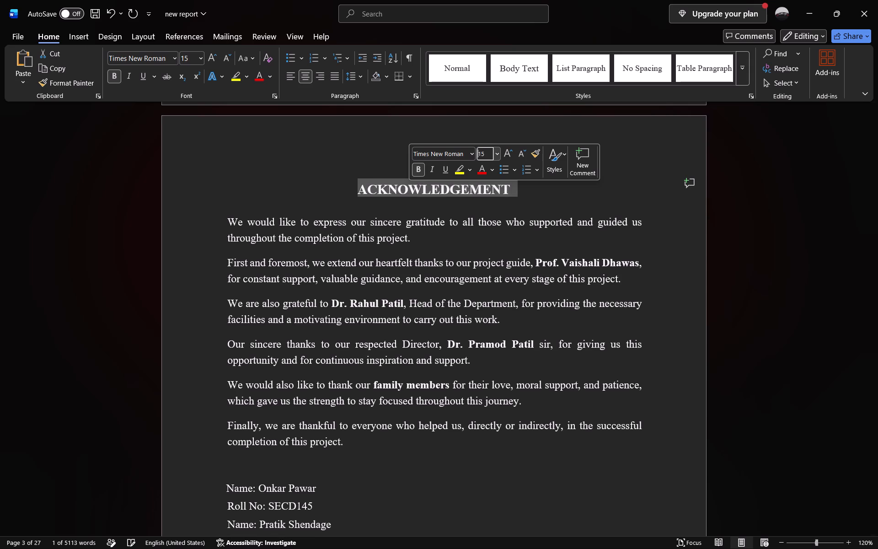
# Apply justified alignment to the Acknowledgement text, from the first paragraph through the student names and roll numbers.
pyautogui.doubleClick(219, 214)
pyautogui.moveTo(219, 214); pyautogui.dragTo(309, 345)
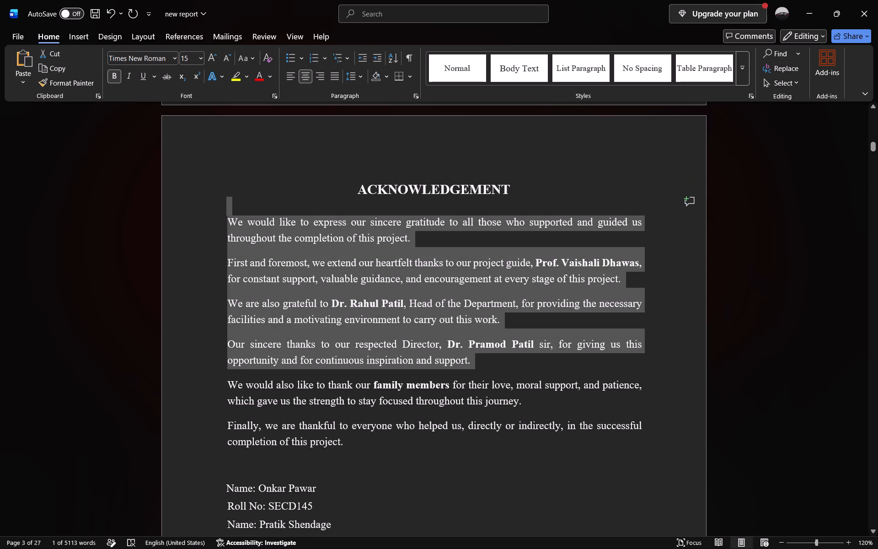
pyautogui.moveTo(309, 345); pyautogui.dragTo(344, 411)
pyautogui.click(393, 450)
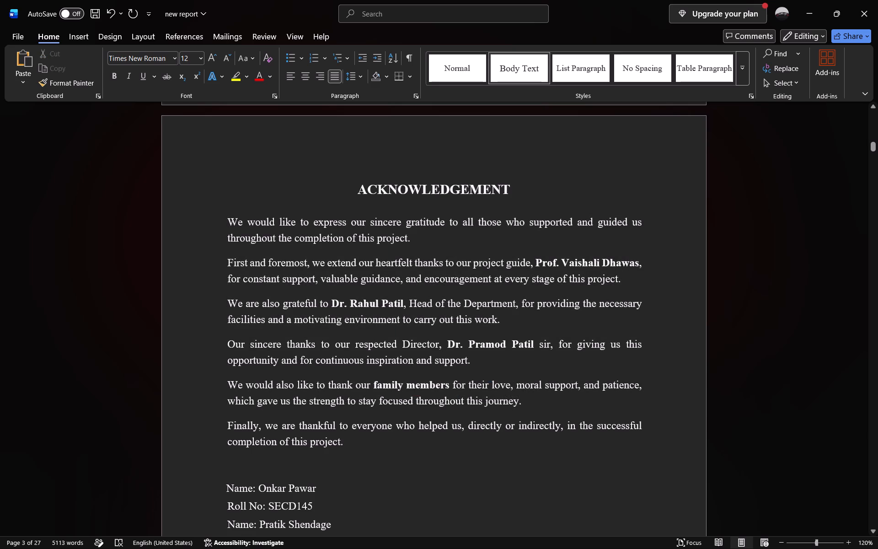
pyautogui.tripleClick(231, 211)
pyautogui.click(231, 211)
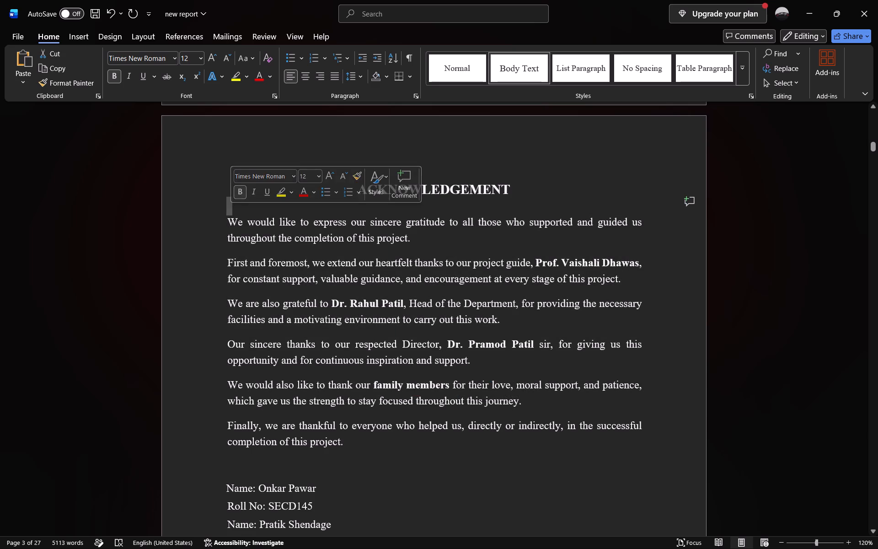
pyautogui.click(227, 221)
pyautogui.click(227, 221)
pyautogui.moveTo(227, 221); pyautogui.dragTo(391, 475)
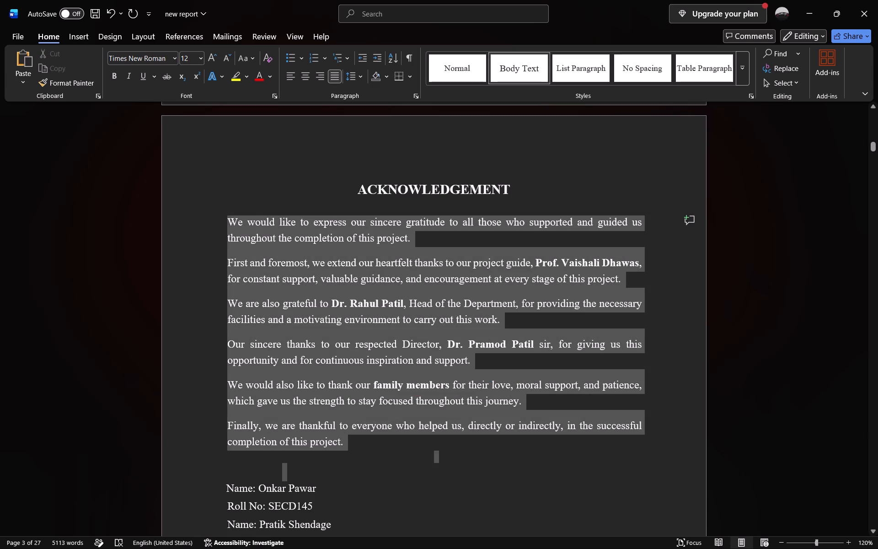
pyautogui.moveTo(391, 475); pyautogui.dragTo(382, 502)
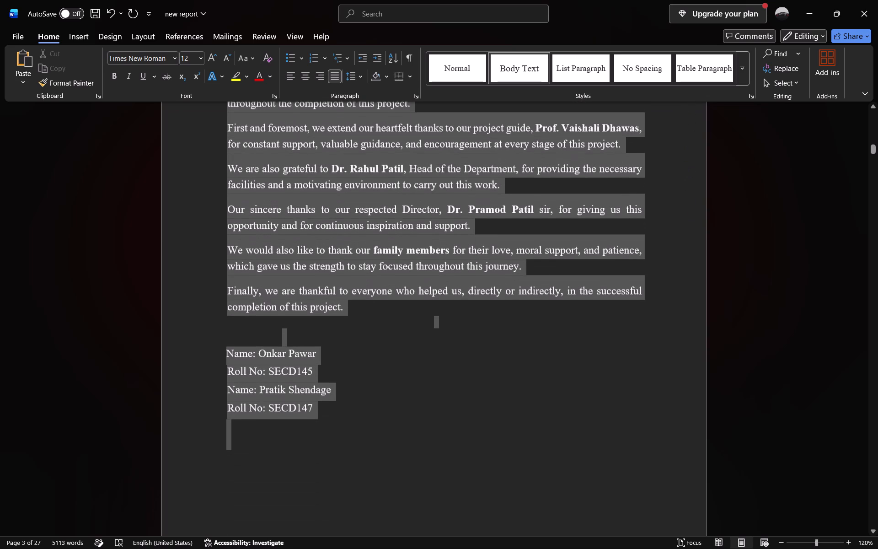
pyautogui.moveTo(382, 502); pyautogui.dragTo(382, 500)
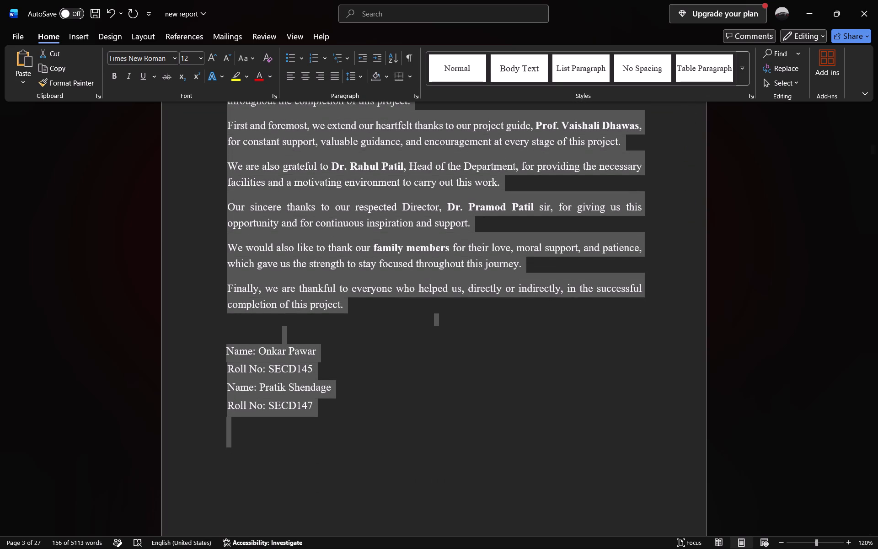
pyautogui.click(337, 80)
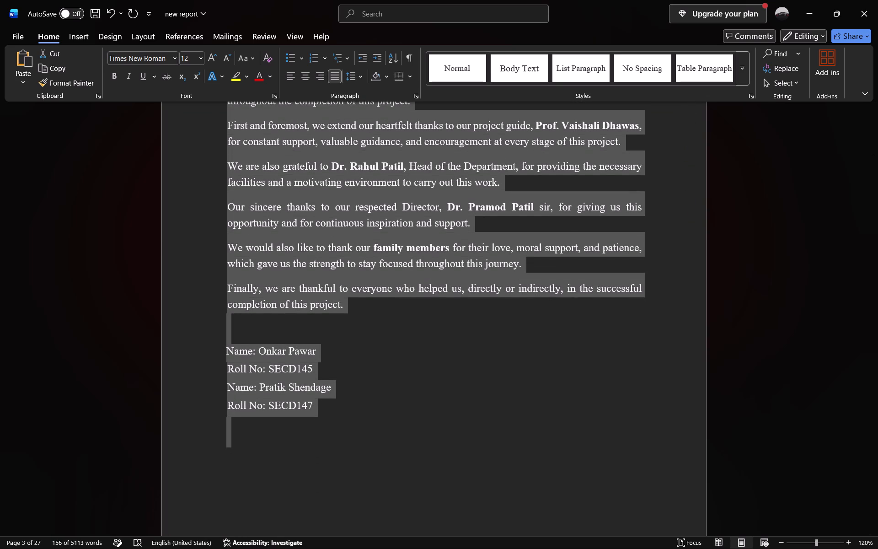
pyautogui.click(457, 408)
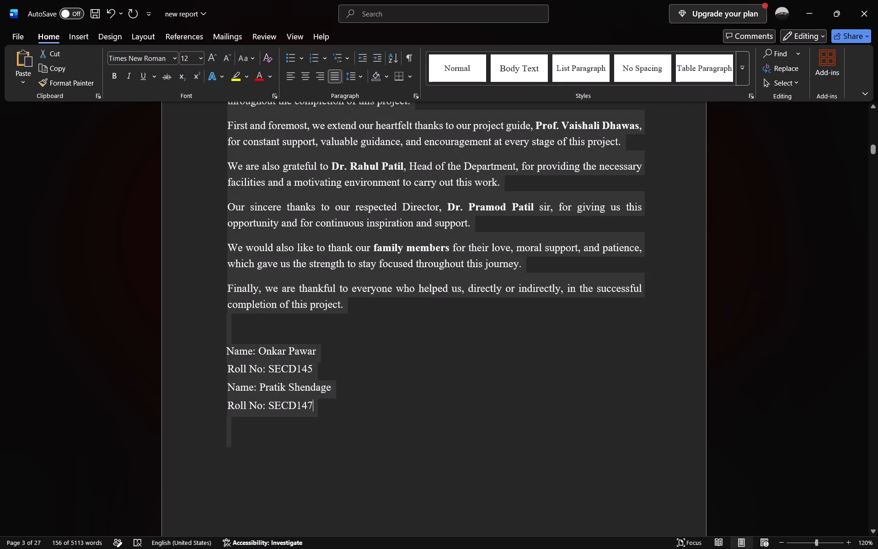
# Check the font sizes of the CERTIFICATE heading, project title, "Submitted by Name:" line and first student name on the certificate page.
pyautogui.scroll(6, 457, 408)
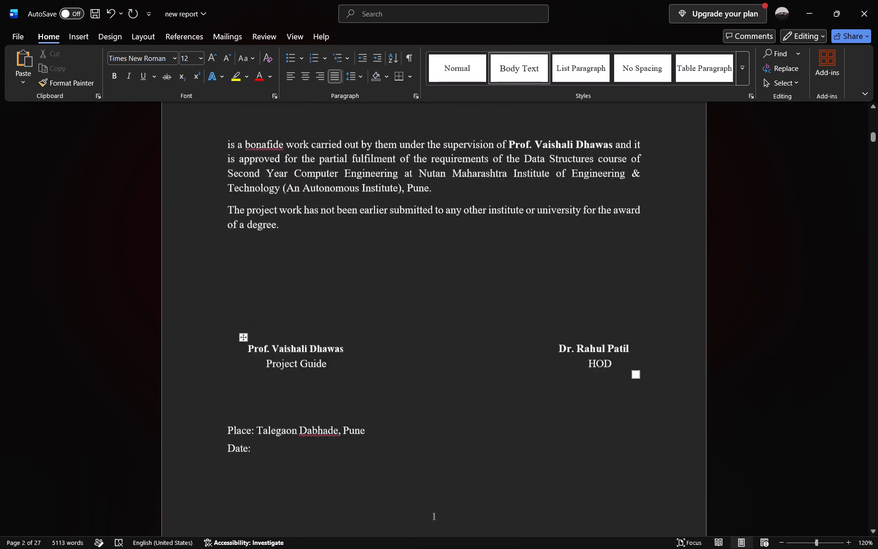
pyautogui.scroll(3, 457, 408)
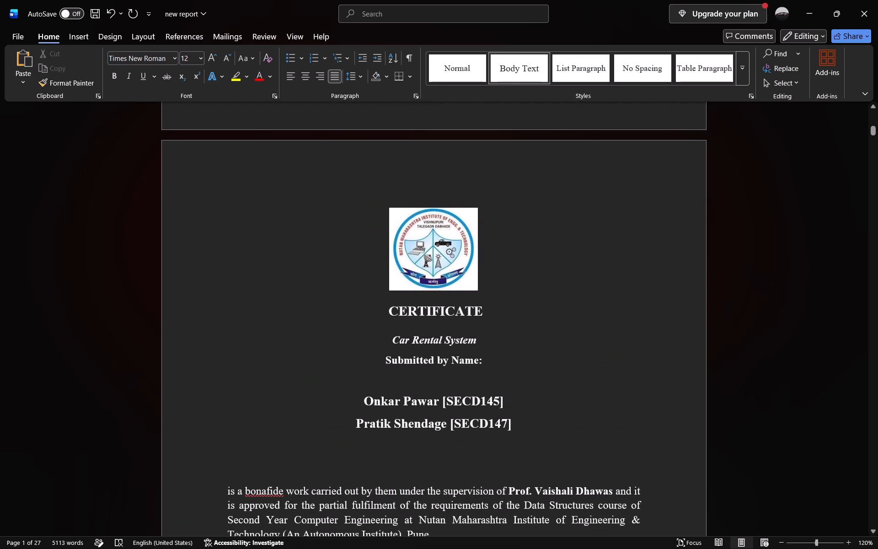
pyautogui.click(333, 284)
pyautogui.moveTo(333, 284); pyautogui.dragTo(347, 317)
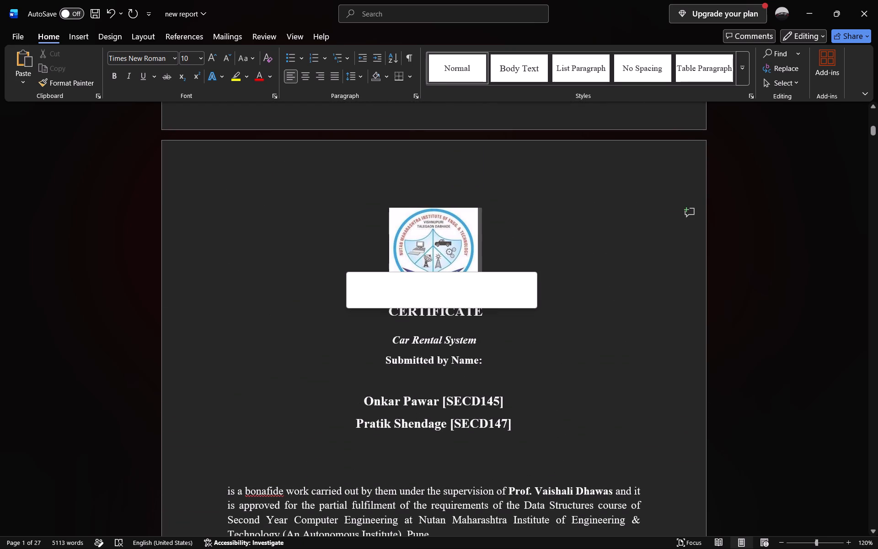
pyautogui.click(342, 320)
pyautogui.tripleClick(428, 311)
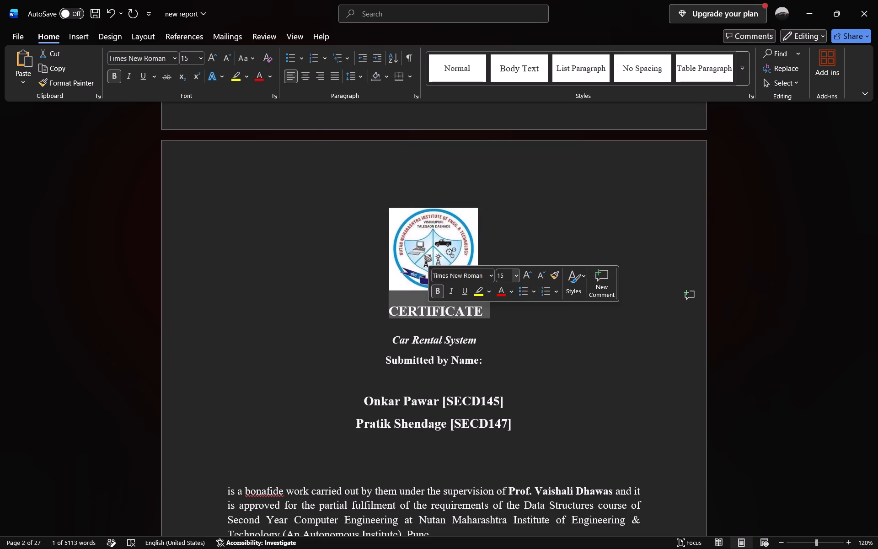
pyautogui.doubleClick(407, 342)
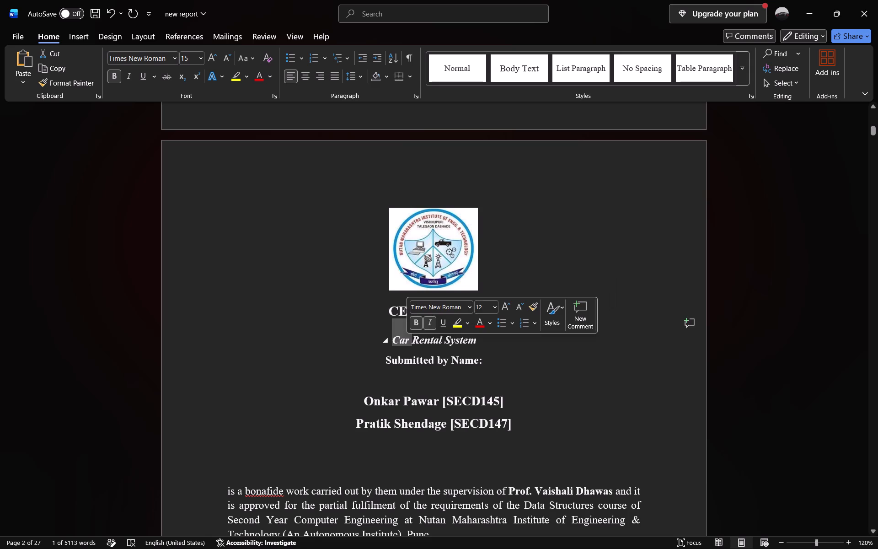
pyautogui.doubleClick(420, 362)
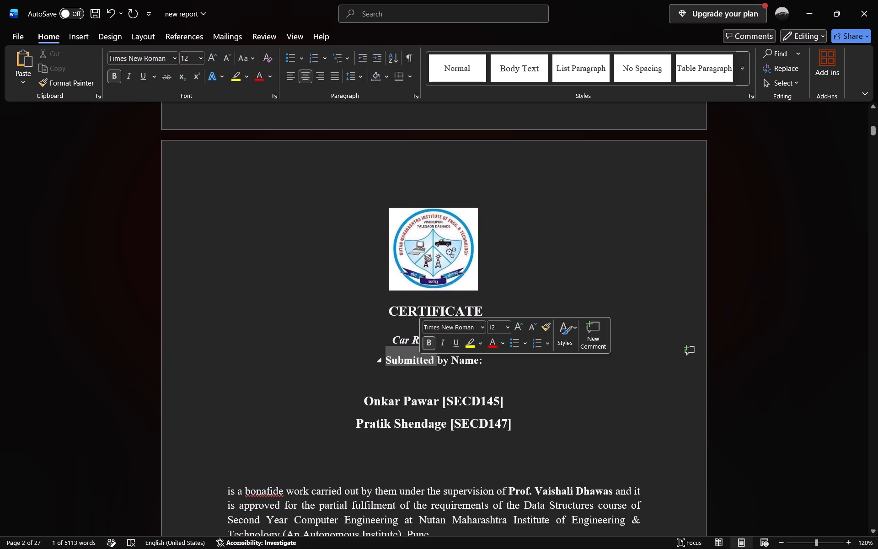
pyautogui.tripleClick(420, 362)
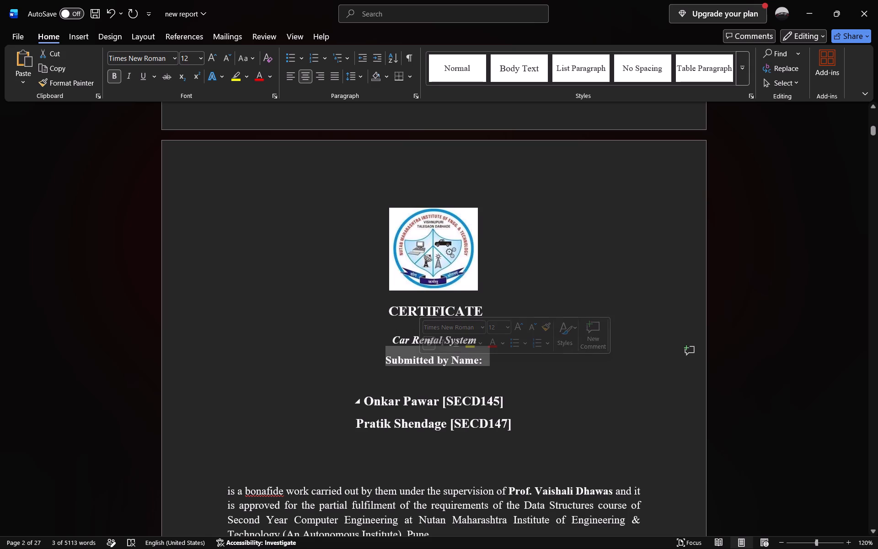
pyautogui.tripleClick(437, 398)
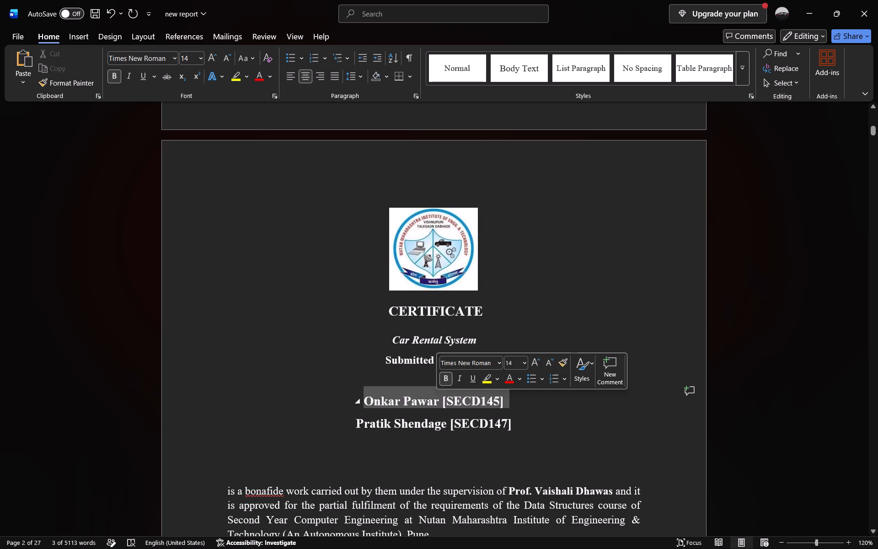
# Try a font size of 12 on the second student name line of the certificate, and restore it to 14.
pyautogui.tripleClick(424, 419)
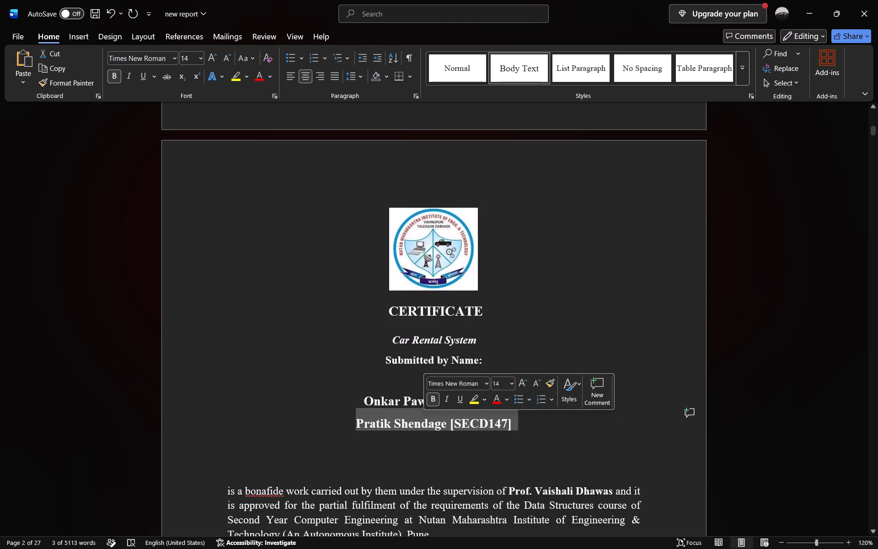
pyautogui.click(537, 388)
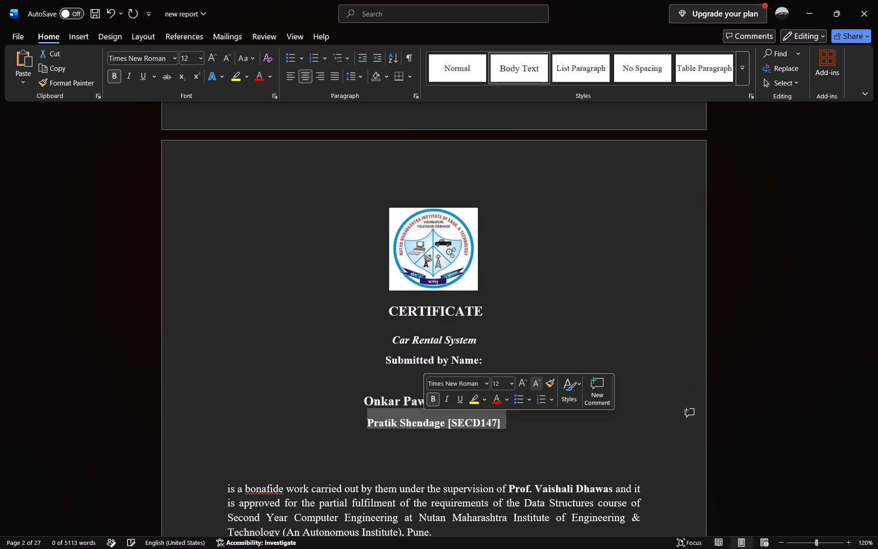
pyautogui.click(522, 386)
# Set the font size of the "Submitted by Name:" line on the certificate page to 14.
pyautogui.tripleClick(446, 358)
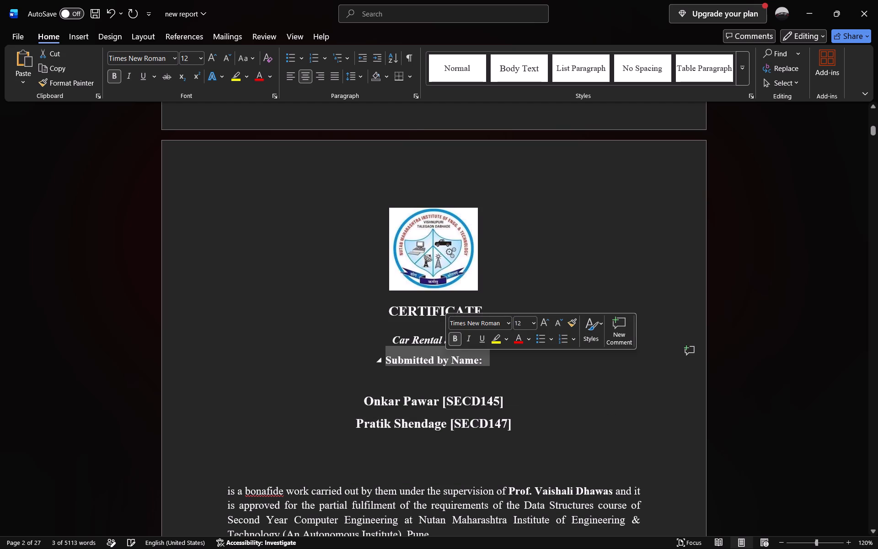
pyautogui.click(542, 325)
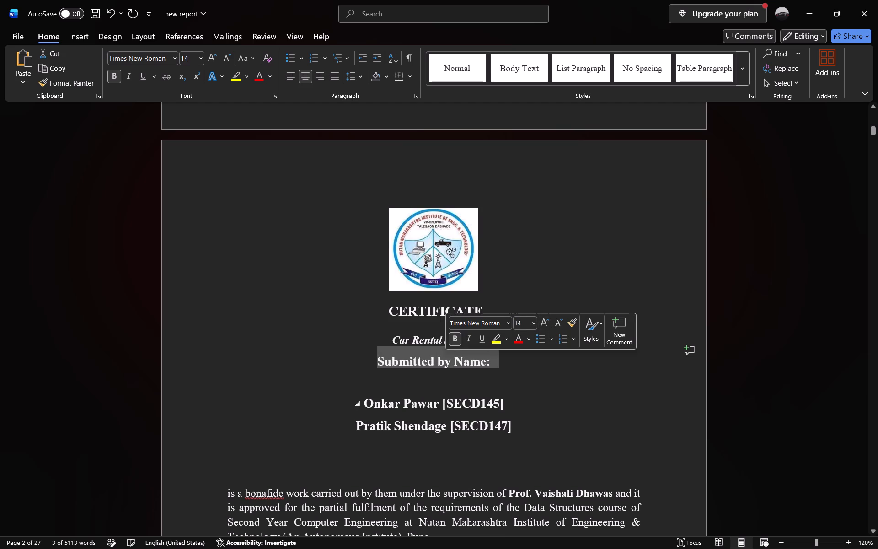
pyautogui.click(543, 422)
# Delete the blank line between "Submitted by Name:" and the first student name on the certificate page.
pyautogui.click(454, 385)
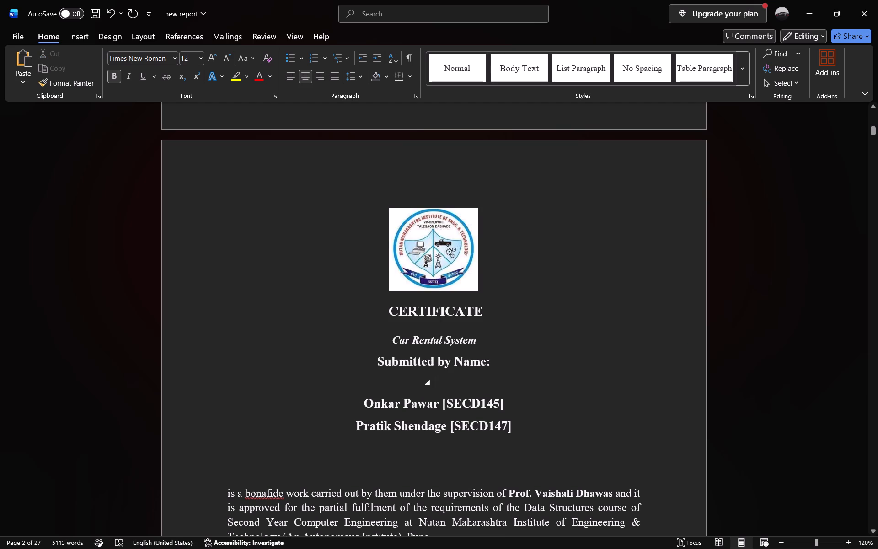
pyautogui.press('BackSpace')
pyautogui.press('BackSpace')
pyautogui.click(570, 429)
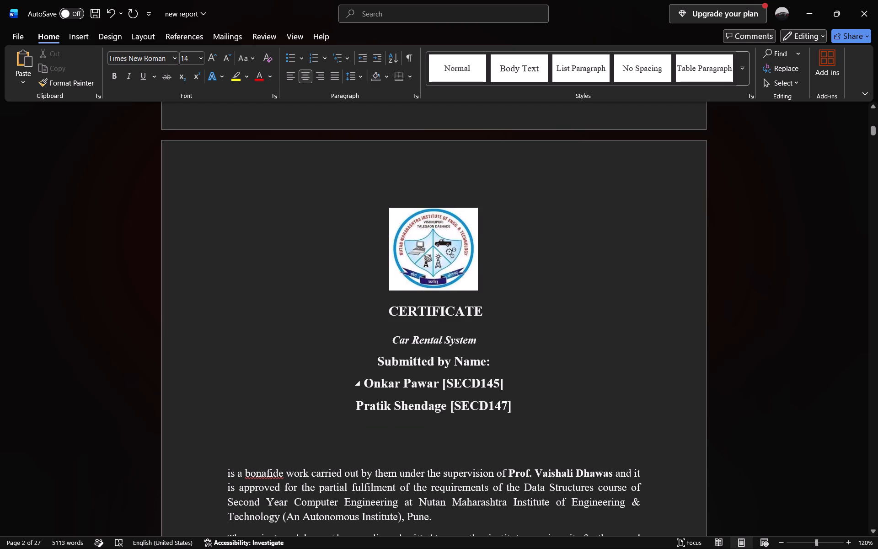
# Insert six spaces before the first student name on the certificate page.
pyautogui.click(366, 381)
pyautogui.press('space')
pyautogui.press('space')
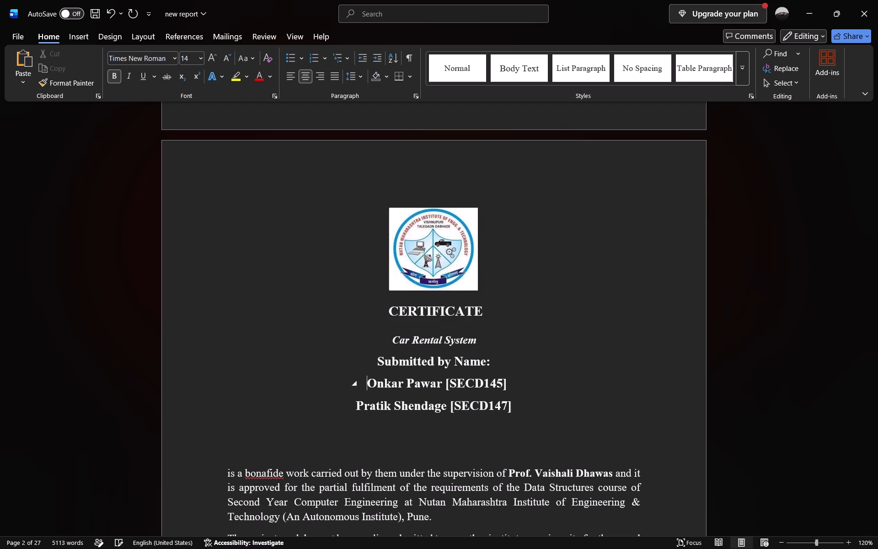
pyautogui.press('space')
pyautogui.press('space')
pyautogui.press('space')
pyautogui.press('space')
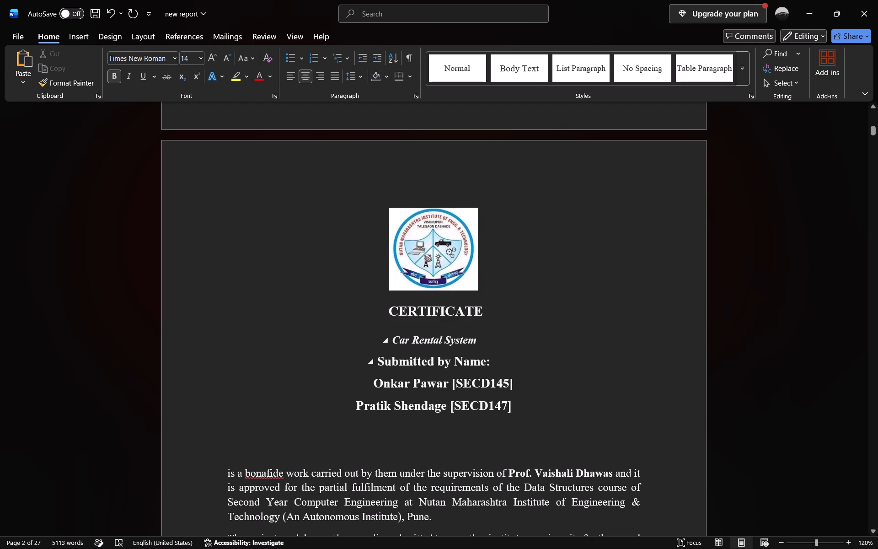
# Apply justified alignment to the certificate page text, from the CERTIFICATE heading through the Date line.
pyautogui.click(389, 312)
pyautogui.moveTo(389, 312); pyautogui.dragTo(471, 460)
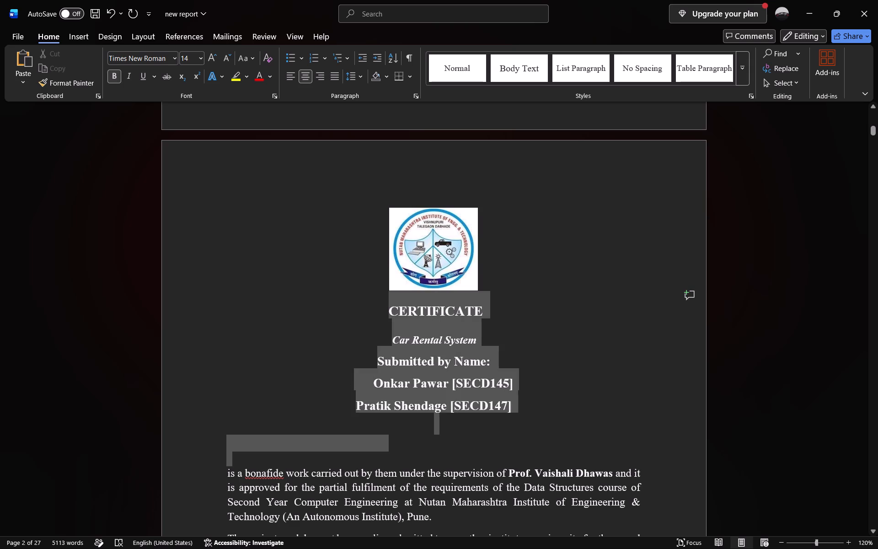
pyautogui.moveTo(471, 460); pyautogui.dragTo(521, 538)
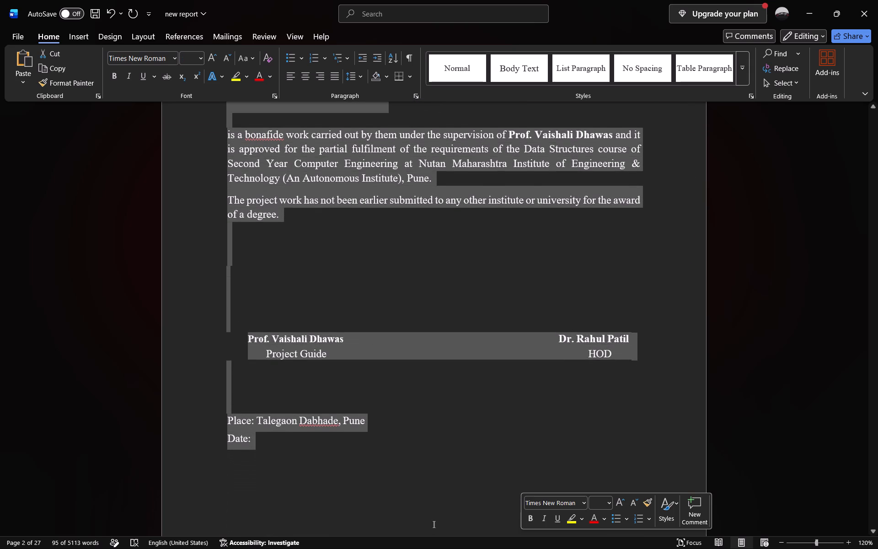
pyautogui.click(330, 72)
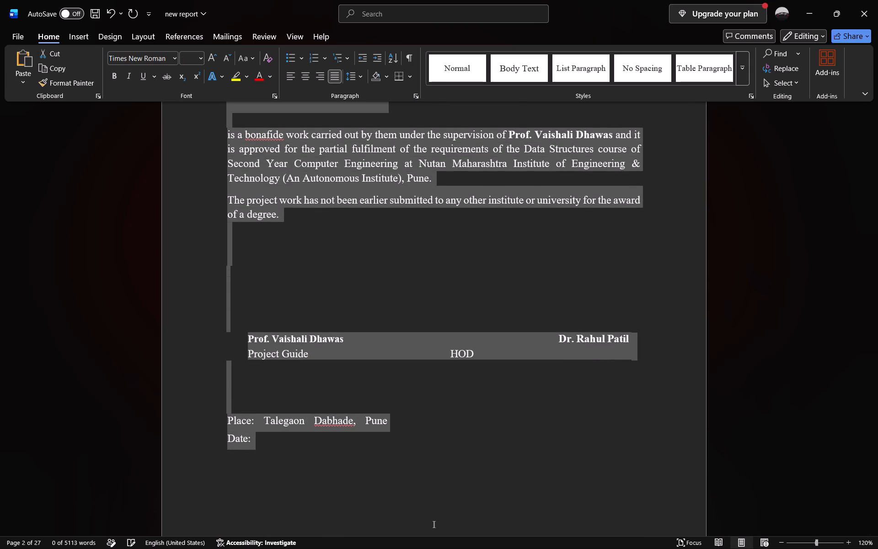
pyautogui.click(485, 407)
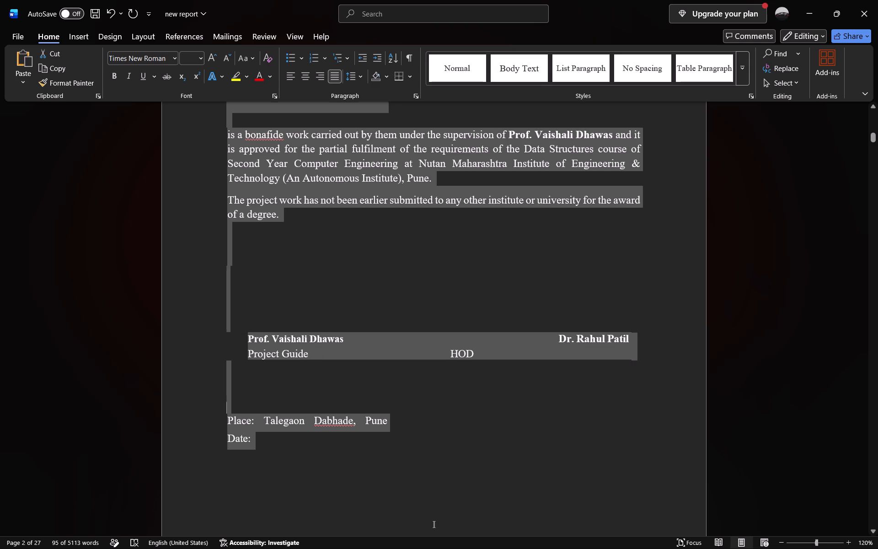
# Indent the Car Rental System title on the Certificate page so it sits beneath the CERTIFICATE heading.
pyautogui.scroll(1, 485, 407)
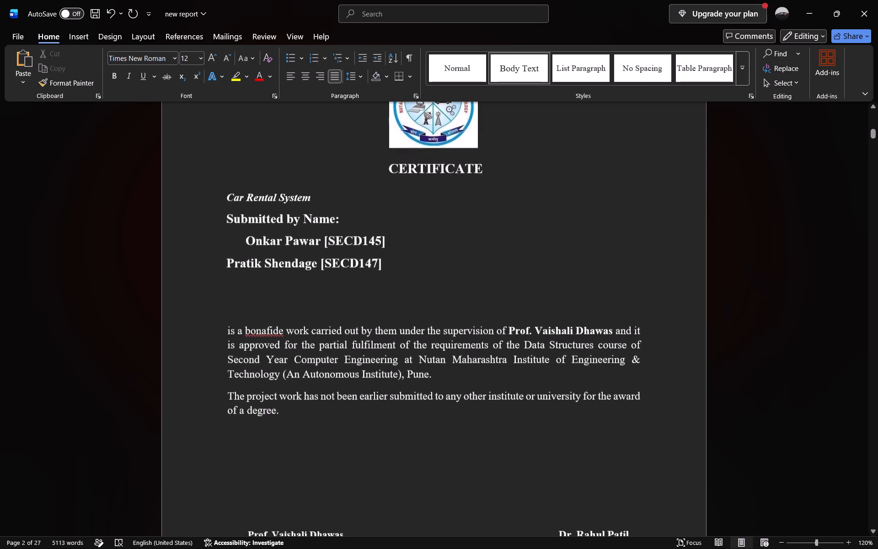
pyautogui.scroll(1, 485, 407)
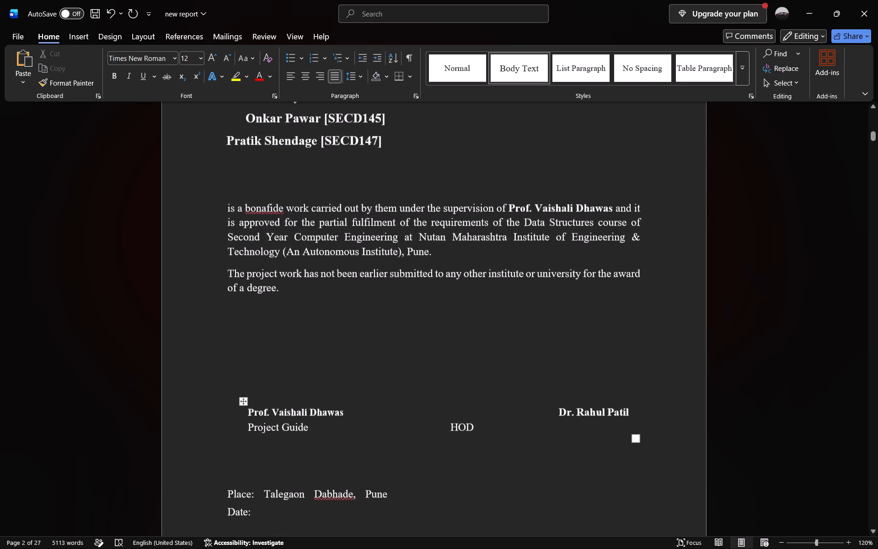
pyautogui.scroll(2, 485, 407)
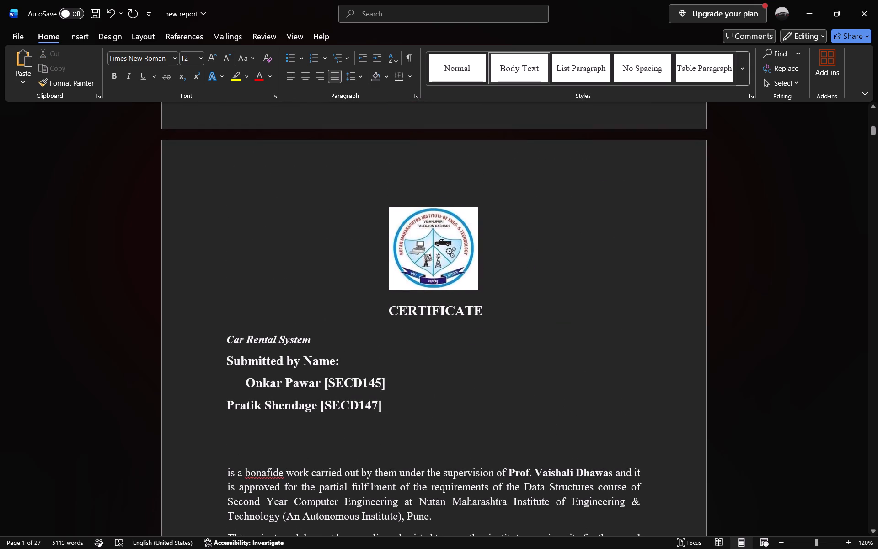
pyautogui.click(225, 335)
pyautogui.press('Tab')
pyautogui.press('Tab')
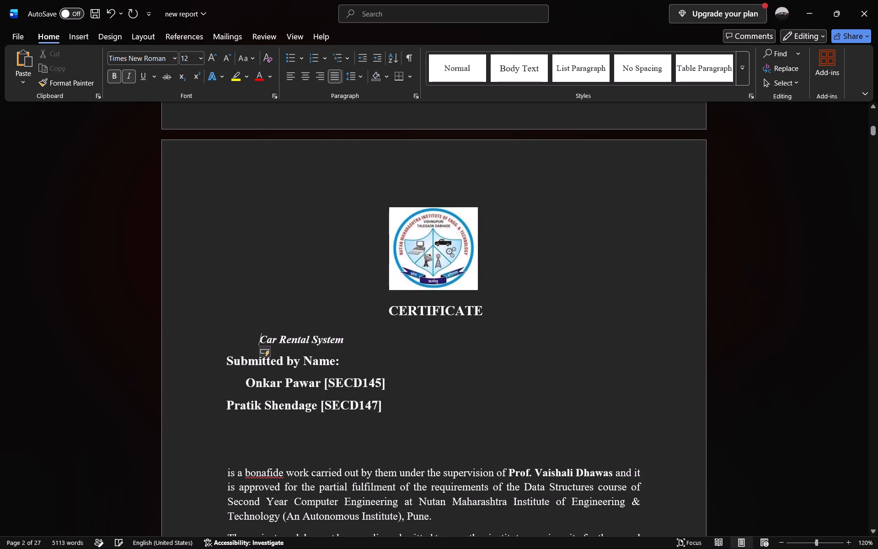
pyautogui.press('Tab')
pyautogui.press('Tab')
pyautogui.press('Tab')
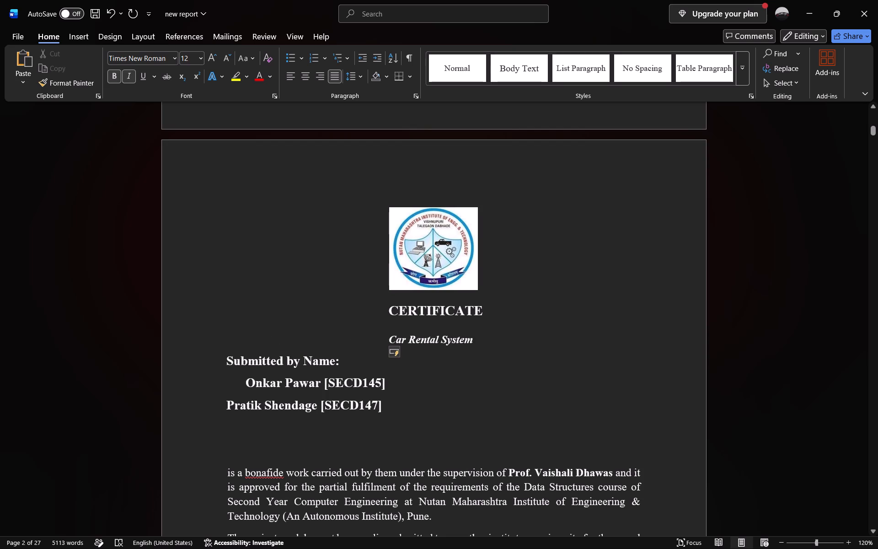
# Indent the "Submitted by Name:" line so it starts level with the Car Rental System title.
pyautogui.click(226, 363)
pyautogui.press('Tab')
pyautogui.press('Tab')
pyautogui.press('Tab')
pyautogui.press('Tab')
pyautogui.press('Tab')
pyautogui.press('Tab')
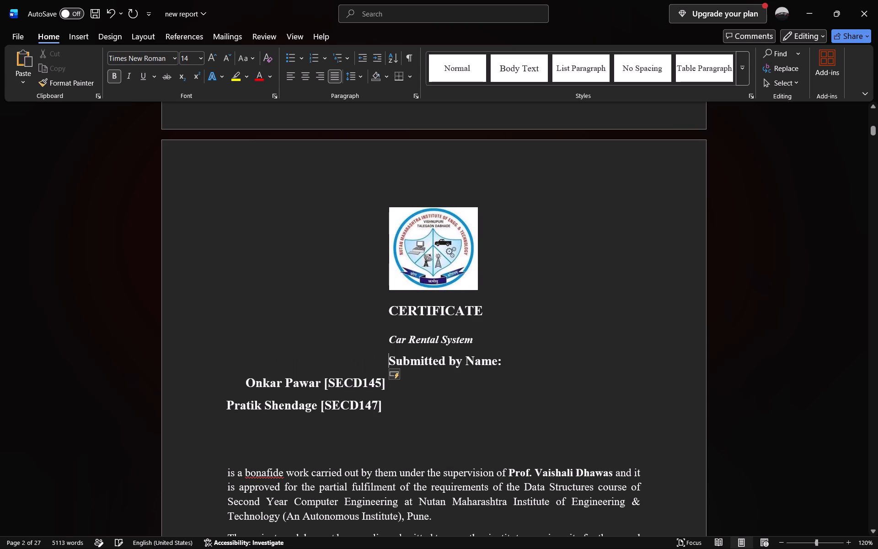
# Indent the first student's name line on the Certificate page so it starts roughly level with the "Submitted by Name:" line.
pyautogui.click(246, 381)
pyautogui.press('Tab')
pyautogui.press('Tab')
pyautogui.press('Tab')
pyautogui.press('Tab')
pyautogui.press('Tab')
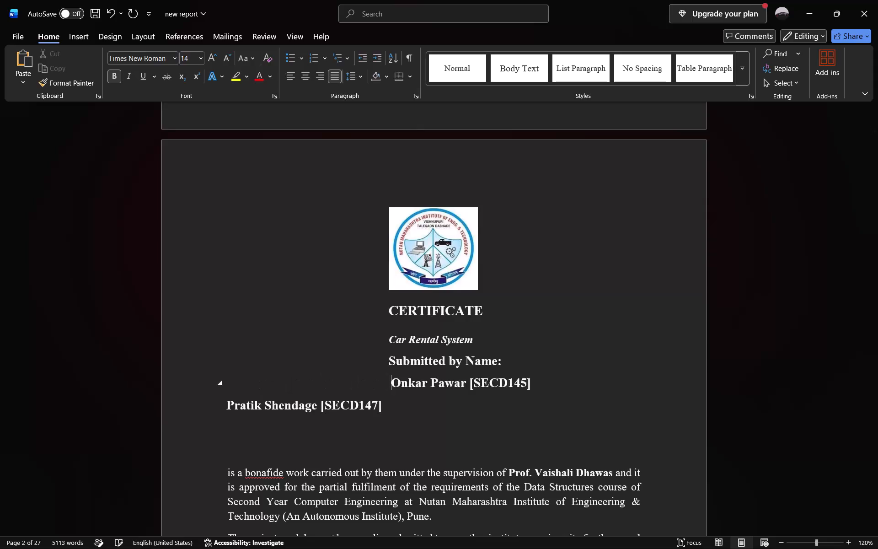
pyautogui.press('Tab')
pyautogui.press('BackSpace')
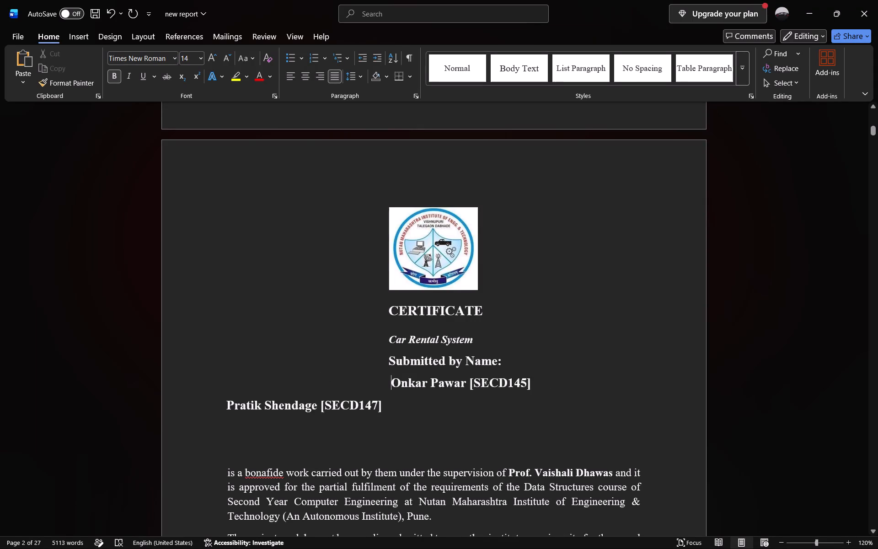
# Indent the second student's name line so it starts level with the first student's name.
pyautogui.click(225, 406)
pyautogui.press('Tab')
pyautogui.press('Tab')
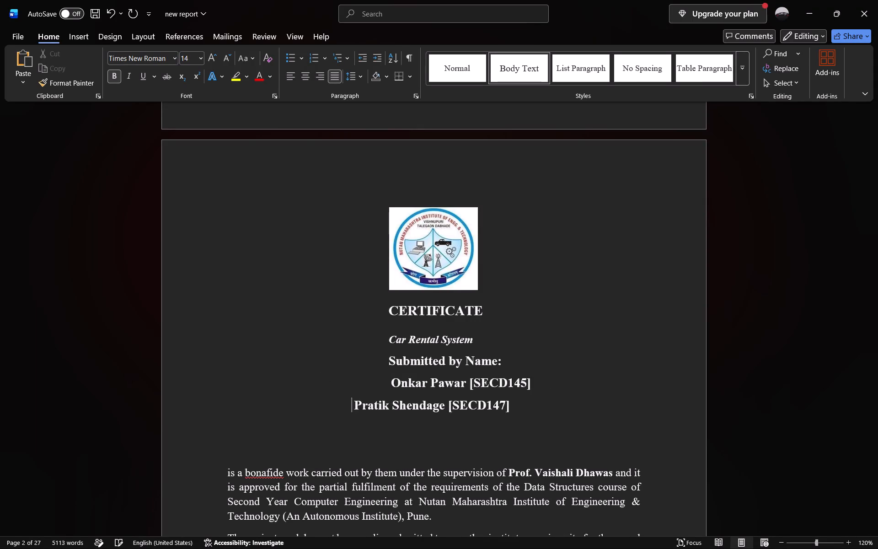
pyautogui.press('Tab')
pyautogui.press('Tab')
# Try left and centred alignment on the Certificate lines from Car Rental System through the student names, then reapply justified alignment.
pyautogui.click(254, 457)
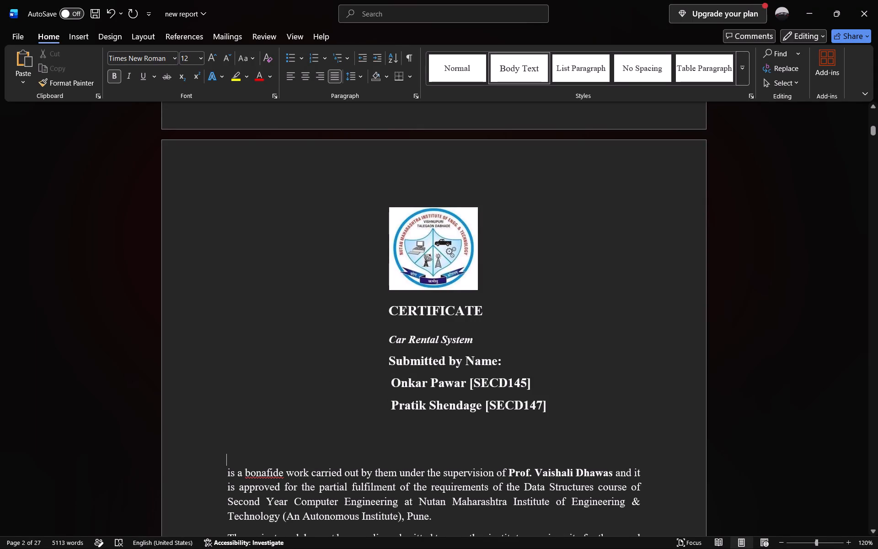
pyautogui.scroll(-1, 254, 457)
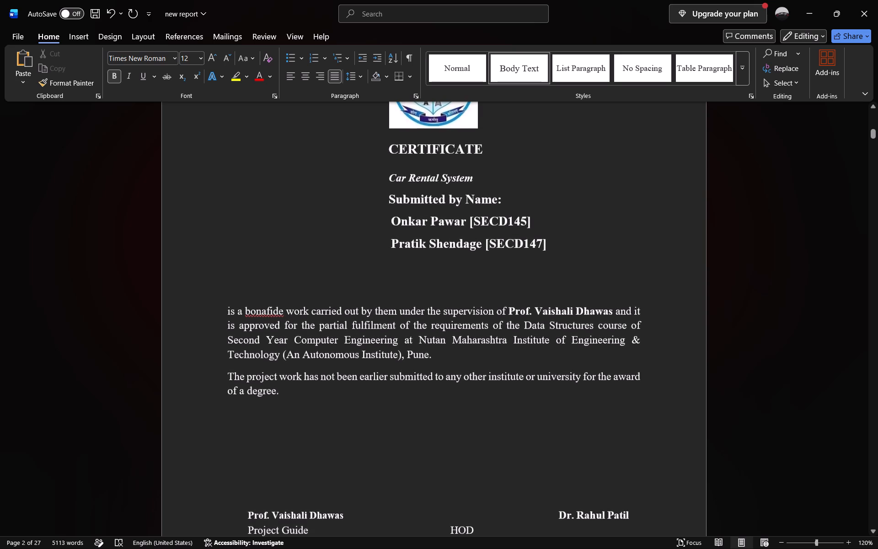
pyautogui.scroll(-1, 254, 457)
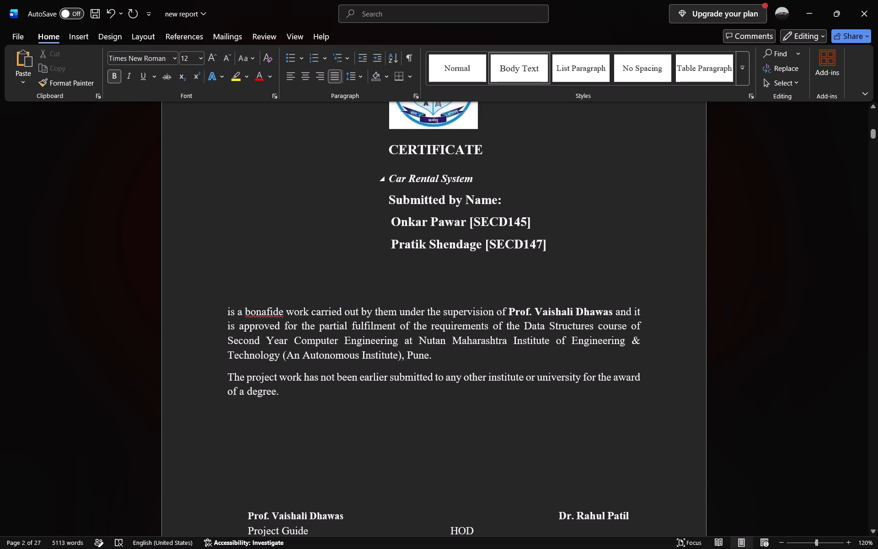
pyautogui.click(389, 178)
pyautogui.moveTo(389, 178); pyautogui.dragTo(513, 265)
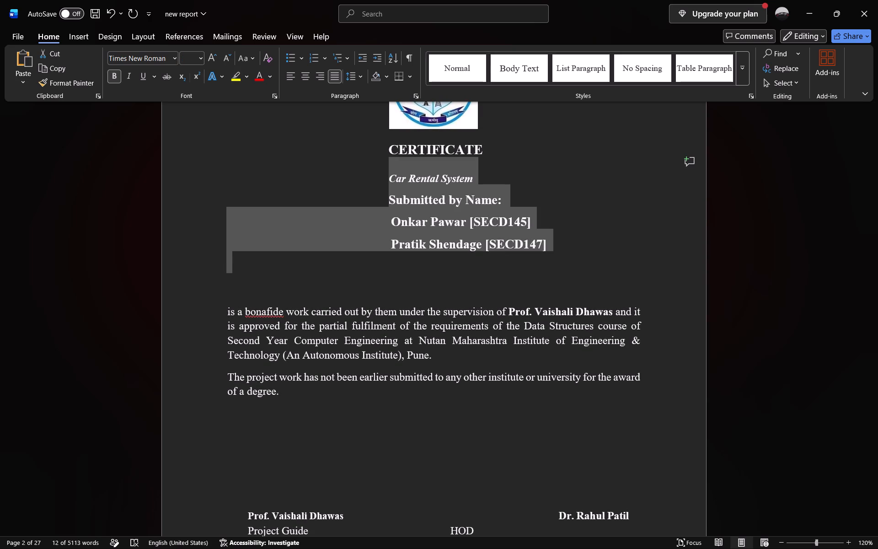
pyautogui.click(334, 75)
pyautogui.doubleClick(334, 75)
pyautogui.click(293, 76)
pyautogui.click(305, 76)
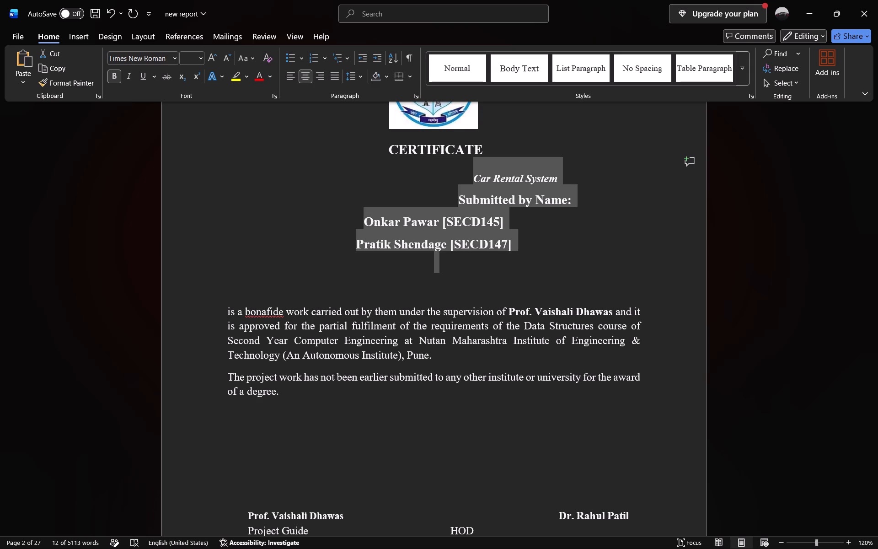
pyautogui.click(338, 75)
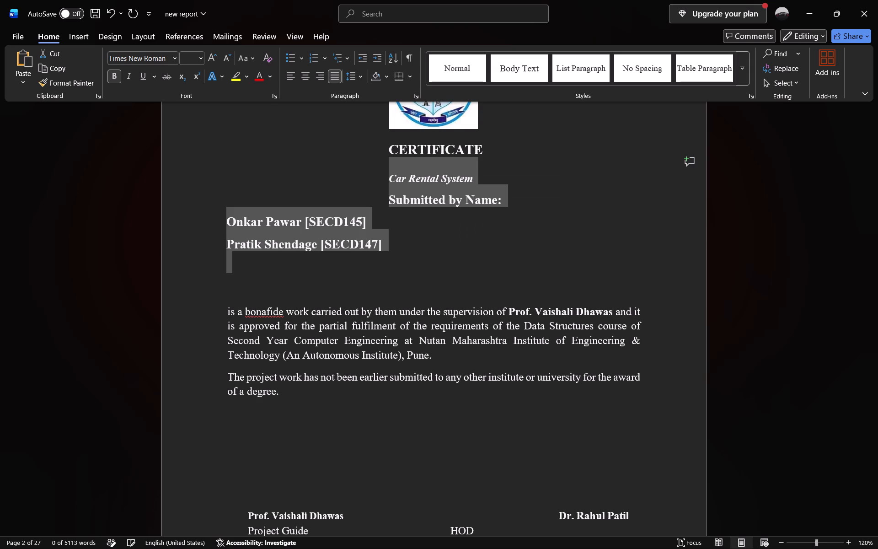
# Indent the two student name lines together, finishing one indent level short of the start of the "Submitted by Name:" line.
pyautogui.click(408, 226)
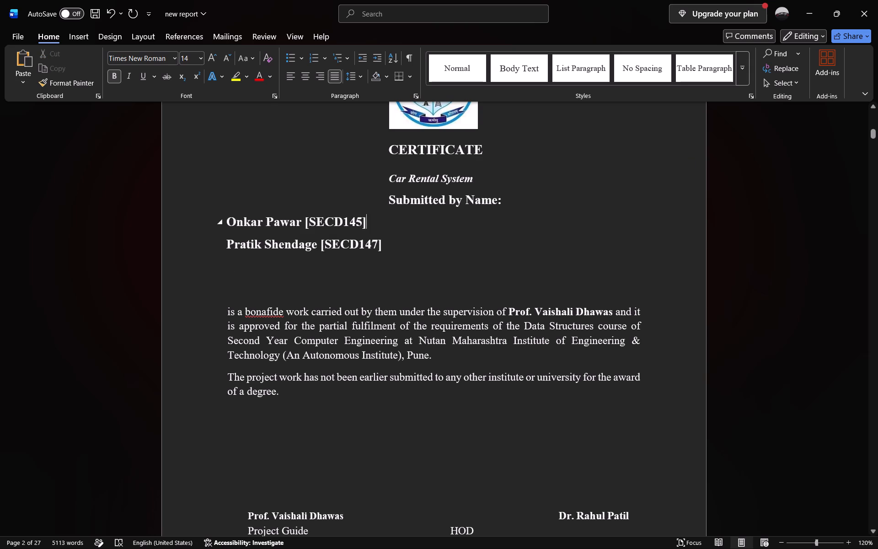
pyautogui.click(230, 221)
pyautogui.moveTo(230, 221); pyautogui.dragTo(278, 259)
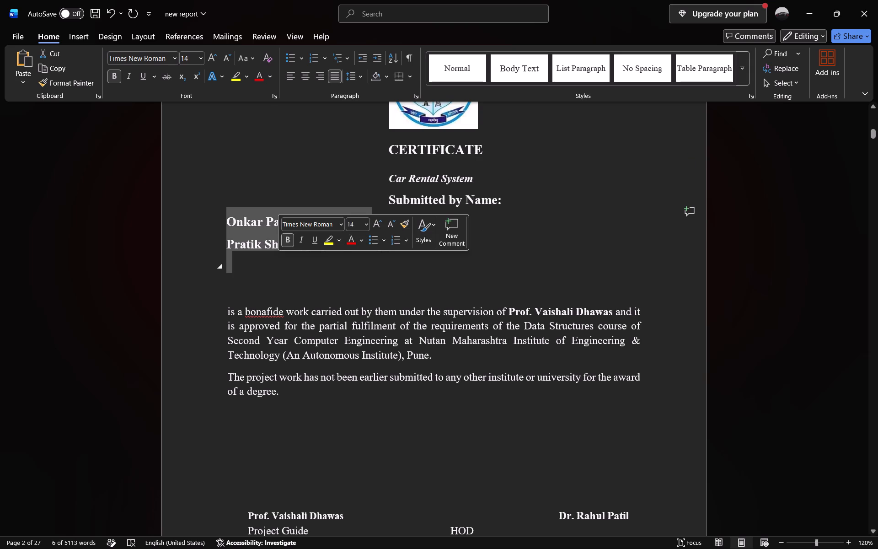
pyautogui.press('Tab')
pyautogui.press('Tab')
pyautogui.press('Tab')
pyautogui.press('Tab')
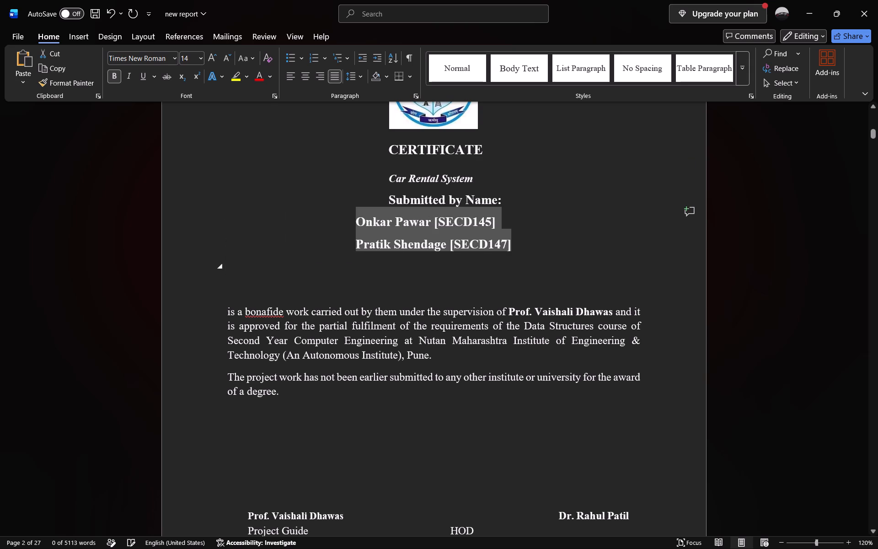
pyautogui.press('Tab')
pyautogui.press('Tab')
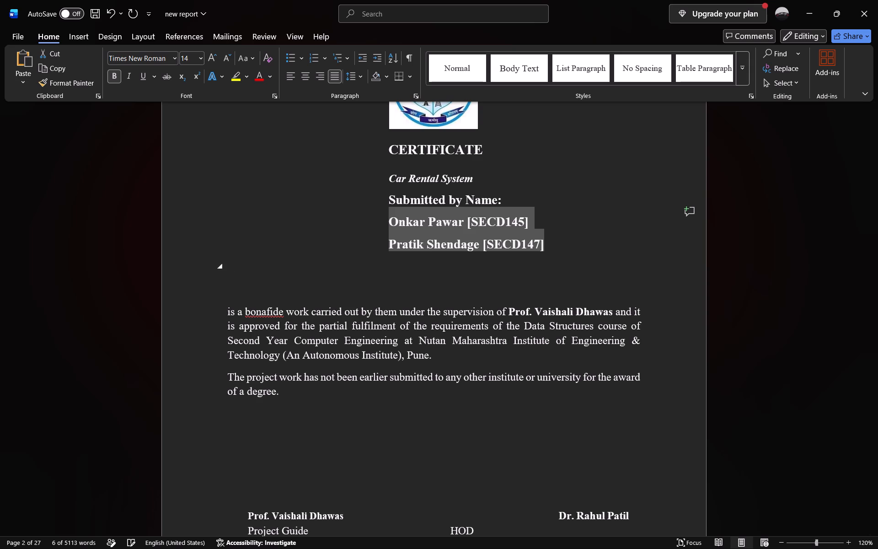
pyautogui.hotkey('shift', 'Tab')
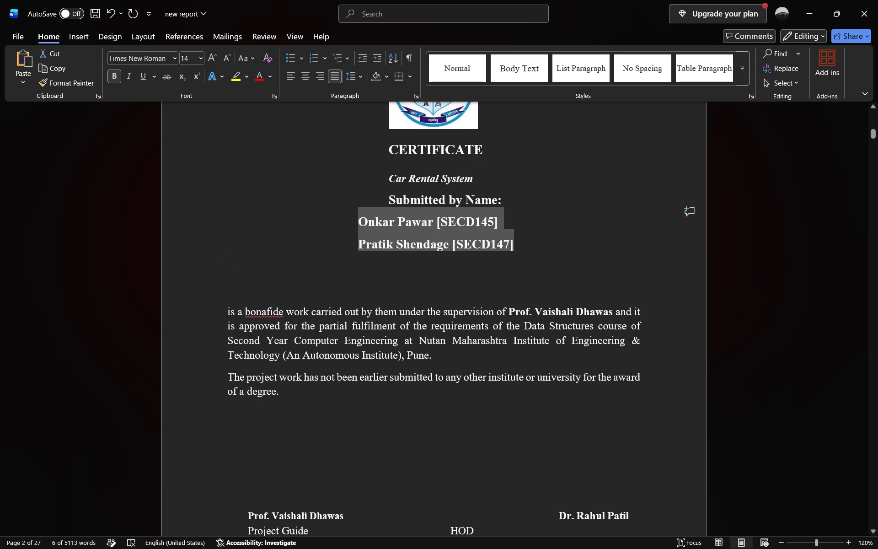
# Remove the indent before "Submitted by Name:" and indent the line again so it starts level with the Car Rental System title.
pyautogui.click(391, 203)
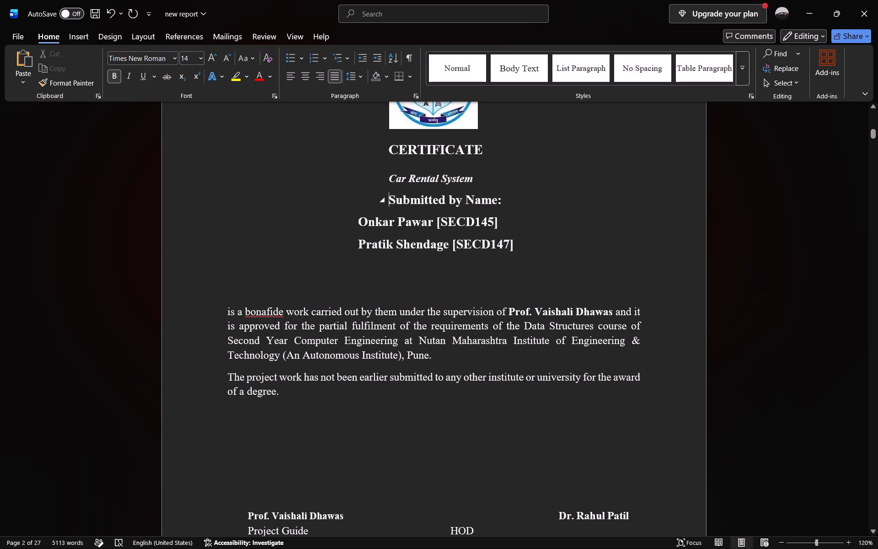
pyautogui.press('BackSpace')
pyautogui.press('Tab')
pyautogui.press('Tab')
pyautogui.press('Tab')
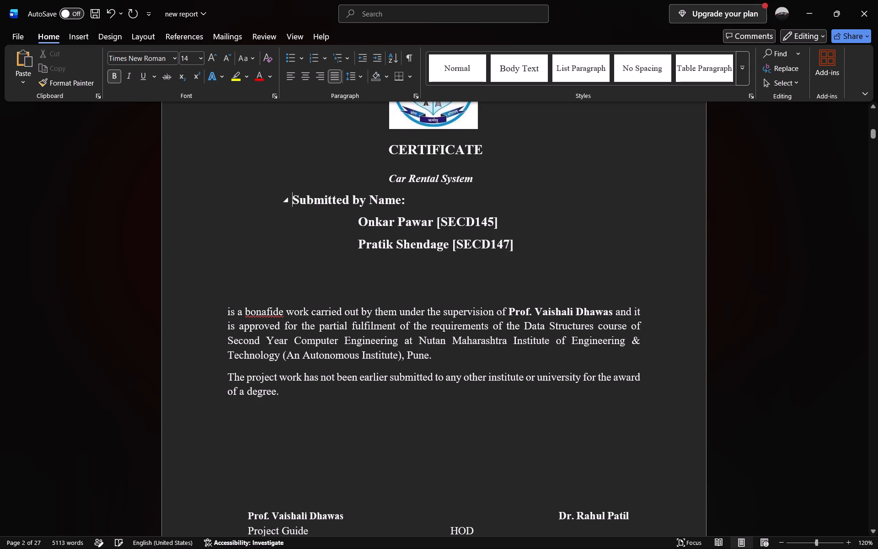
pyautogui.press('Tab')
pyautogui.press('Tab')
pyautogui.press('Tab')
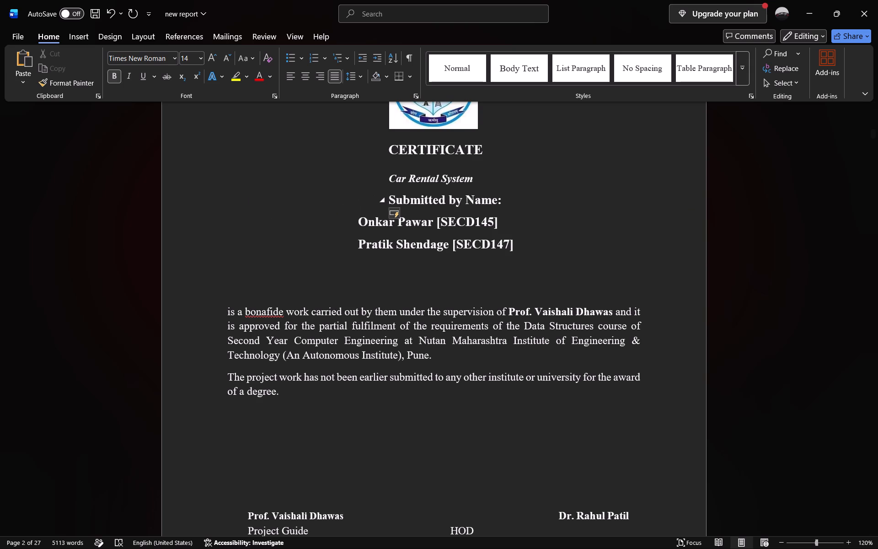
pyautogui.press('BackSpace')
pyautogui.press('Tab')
# Add spaces before the first student's name to shift it towards the start of the "Submitted by Name:" line.
pyautogui.click(359, 221)
pyautogui.press('Tab')
pyautogui.press('BackSpace')
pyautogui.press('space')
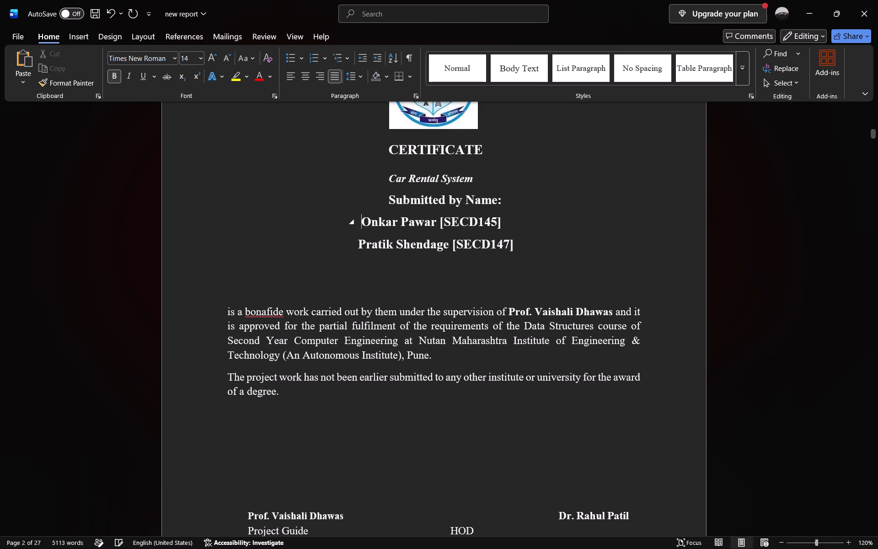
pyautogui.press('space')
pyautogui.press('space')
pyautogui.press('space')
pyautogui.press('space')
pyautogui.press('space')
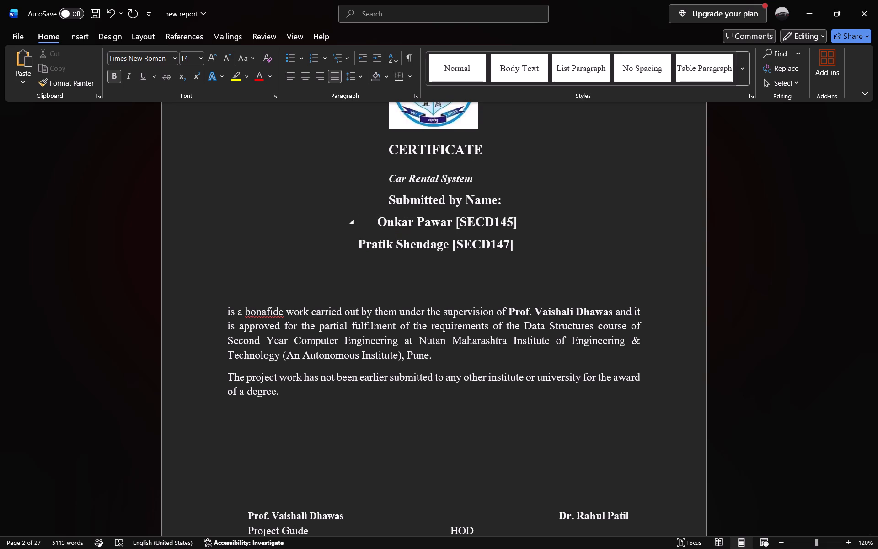
# Indent the second student's name line so it starts level with the first student's line.
pyautogui.click(360, 246)
pyautogui.press('space')
pyautogui.press('space')
pyautogui.press('space')
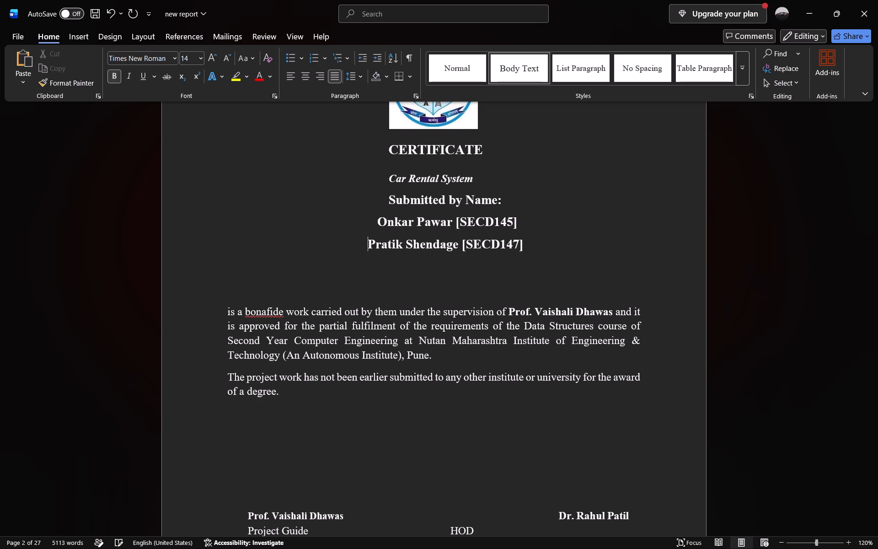
pyautogui.press('space')
pyautogui.press('space')
pyautogui.press('space')
pyautogui.press('space')
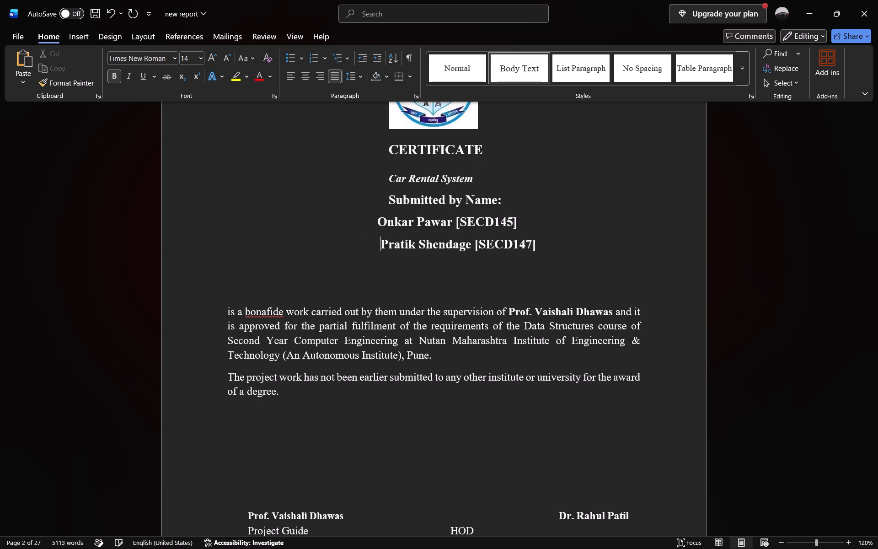
pyautogui.click(379, 218)
pyautogui.click(380, 233)
pyautogui.press('BackSpace')
# Fine-tune the centring of both student name lines by removing one leading space from the first and three from the second.
pyautogui.click(391, 195)
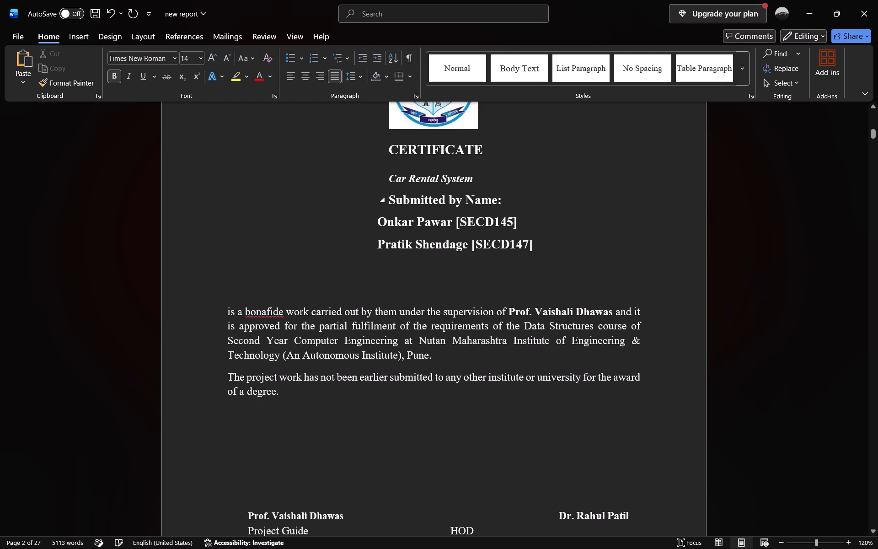
pyautogui.click(379, 221)
pyautogui.press('BackSpace')
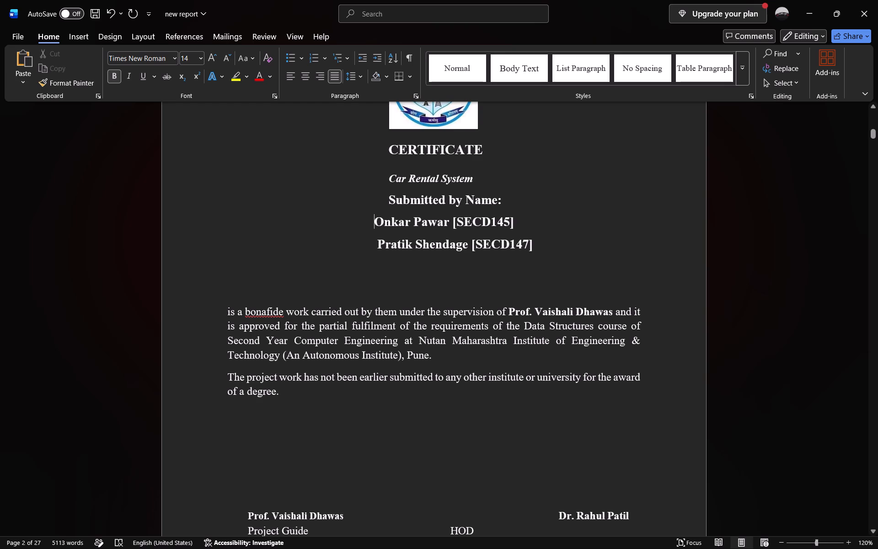
pyautogui.click(379, 241)
pyautogui.press('BackSpace')
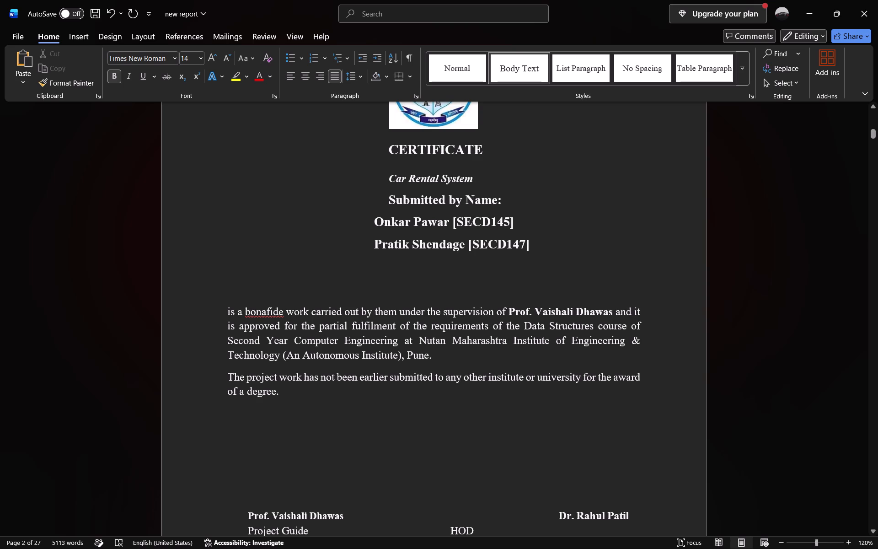
pyautogui.press('BackSpace')
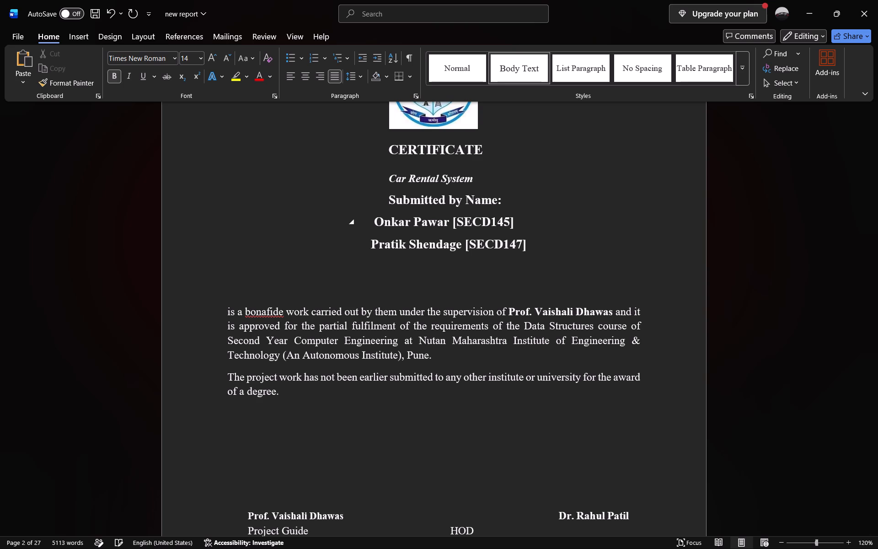
pyautogui.press('BackSpace')
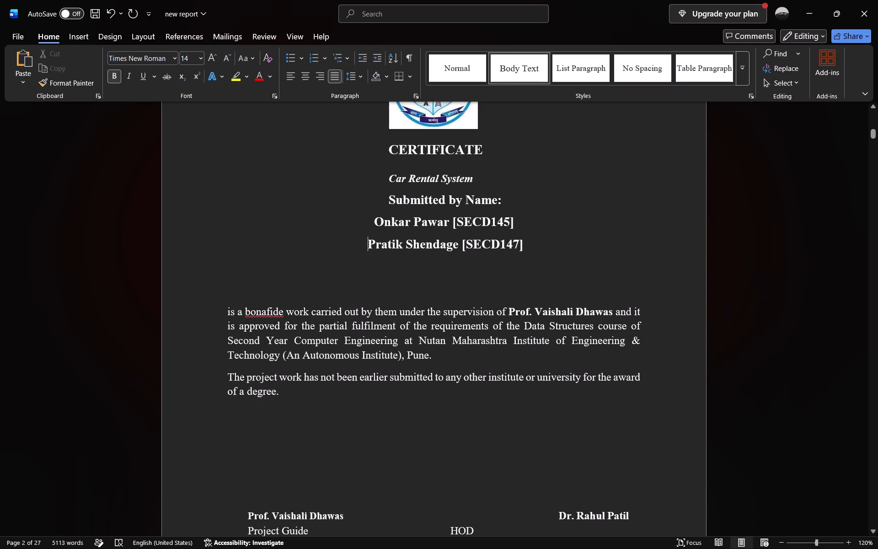
# Remove two leading spaces from the first student's name line so it starts level with the second student's line.
pyautogui.click(374, 223)
pyautogui.press('BackSpace')
pyautogui.press('BackSpace')
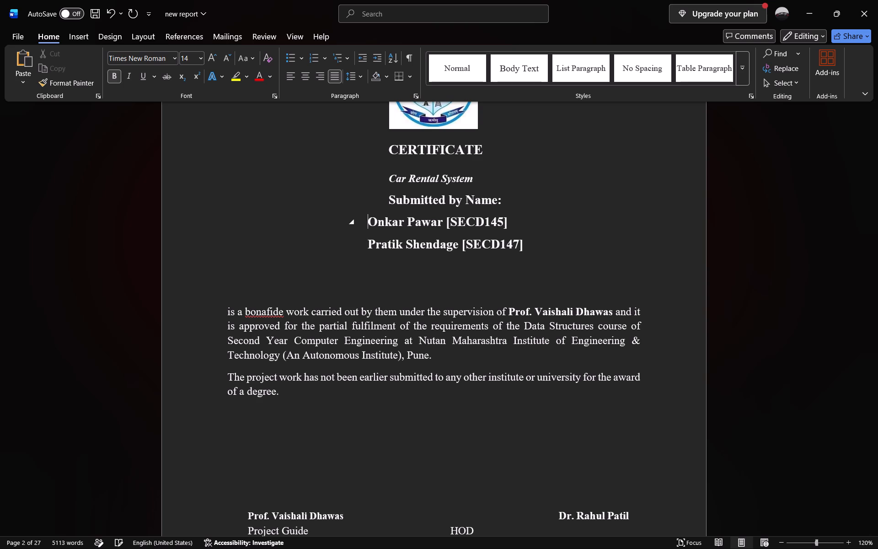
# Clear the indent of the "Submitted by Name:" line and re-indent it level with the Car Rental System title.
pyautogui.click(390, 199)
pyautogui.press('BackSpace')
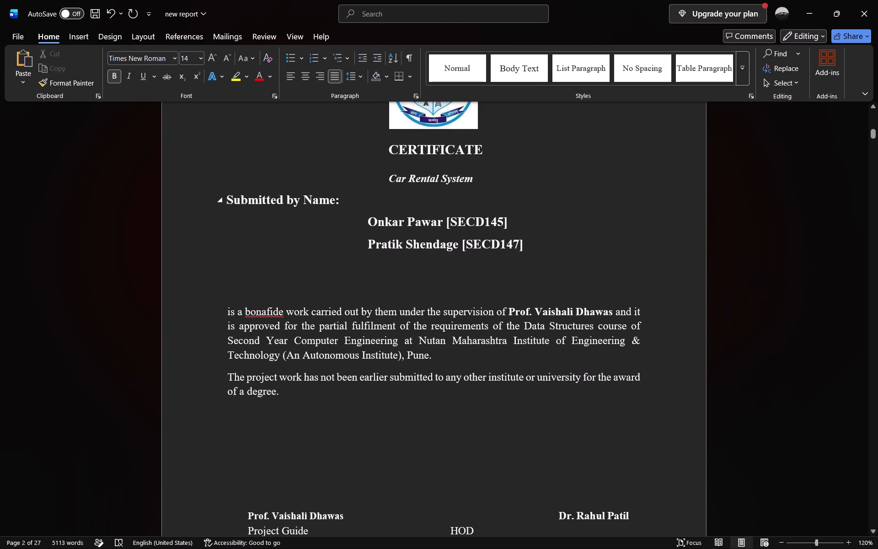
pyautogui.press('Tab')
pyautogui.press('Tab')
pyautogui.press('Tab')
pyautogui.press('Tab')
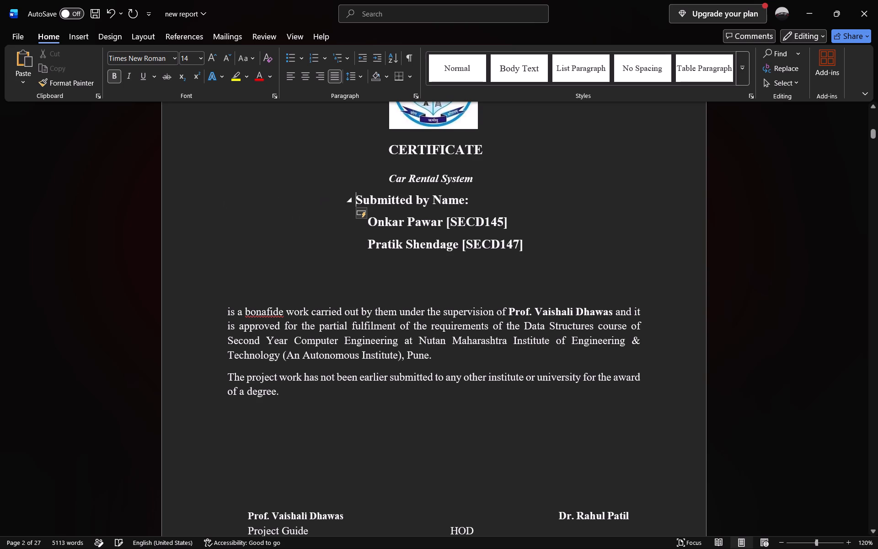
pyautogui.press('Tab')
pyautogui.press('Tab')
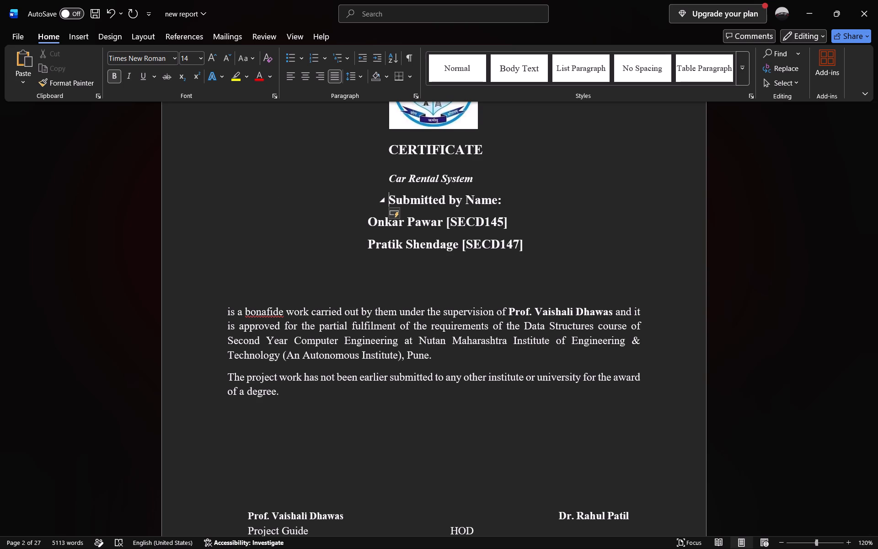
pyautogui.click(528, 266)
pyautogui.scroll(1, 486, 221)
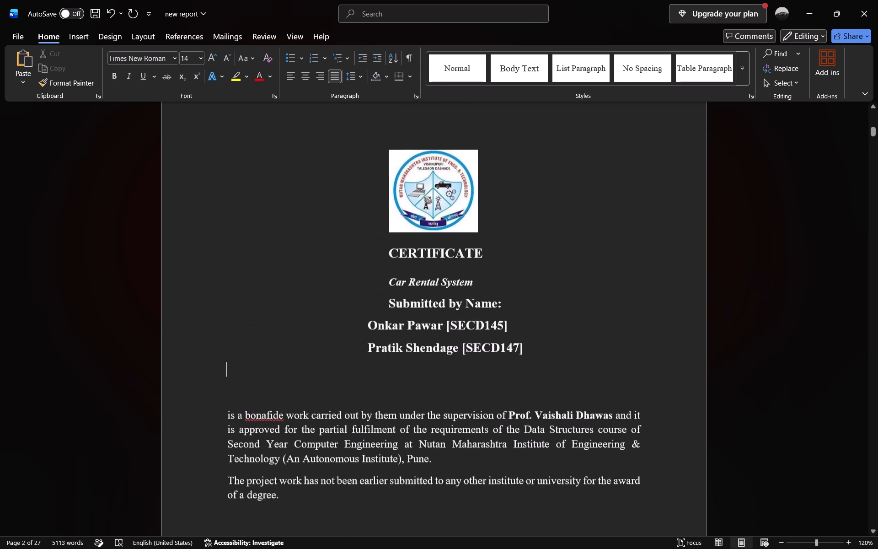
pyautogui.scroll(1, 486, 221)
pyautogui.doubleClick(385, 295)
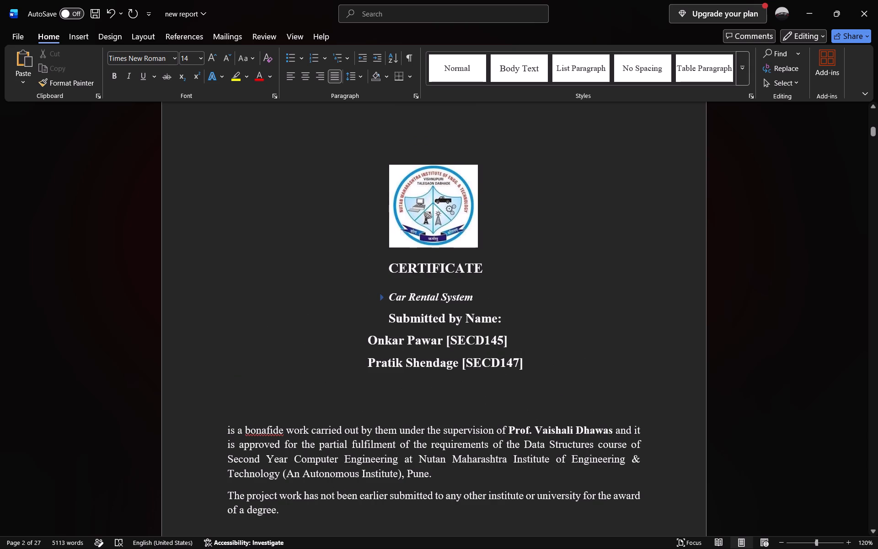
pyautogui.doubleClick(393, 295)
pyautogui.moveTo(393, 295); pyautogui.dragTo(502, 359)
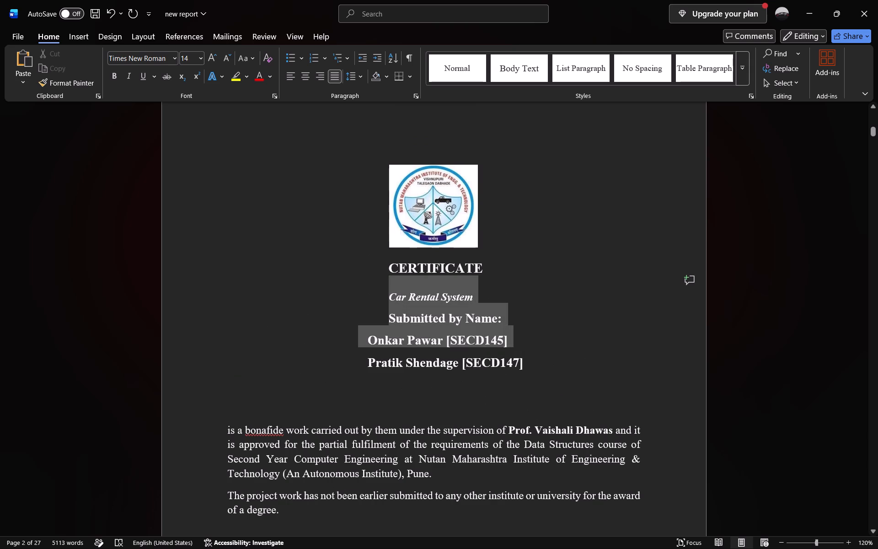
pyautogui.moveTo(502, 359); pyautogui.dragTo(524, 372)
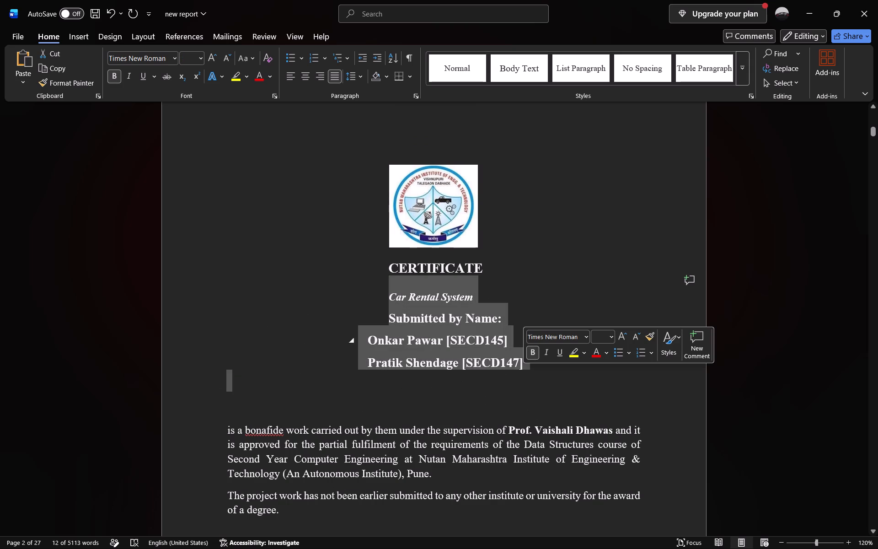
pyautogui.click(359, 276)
# Shift the HOD label in the Certificate's signature table with leading spaces, towards the space beneath the second signatory's name.
pyautogui.scroll(-1, 359, 276)
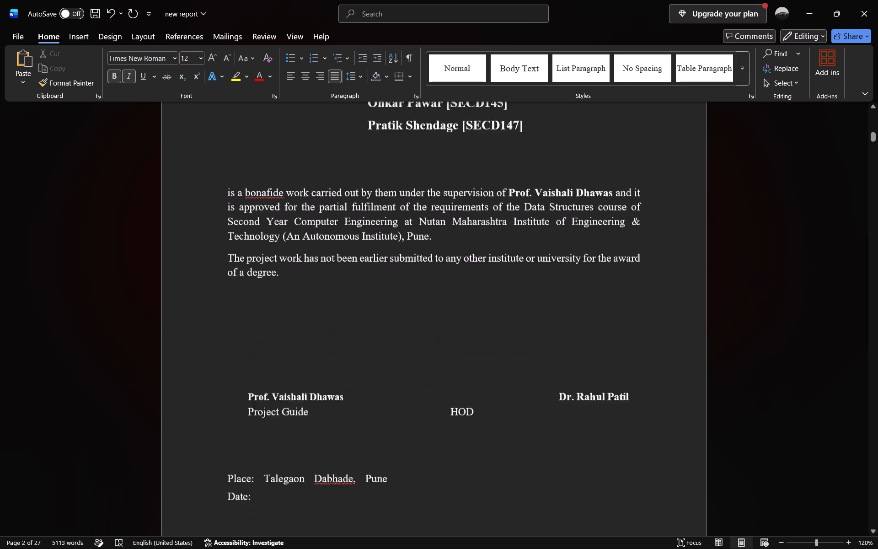
pyautogui.scroll(-1, 359, 276)
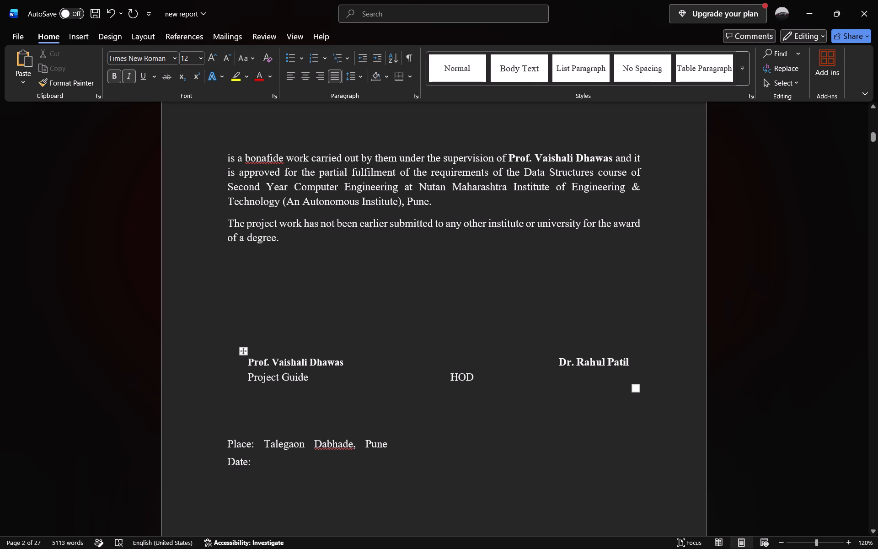
pyautogui.click(448, 373)
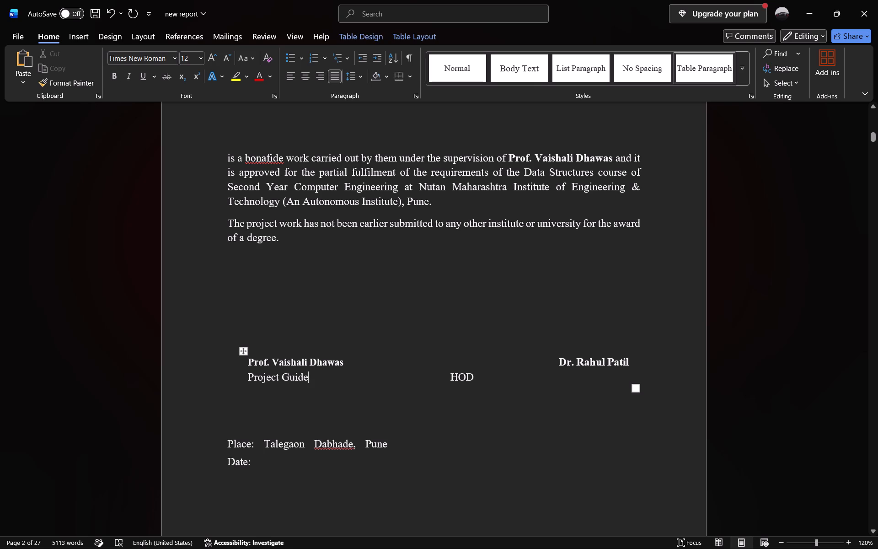
pyautogui.click(452, 377)
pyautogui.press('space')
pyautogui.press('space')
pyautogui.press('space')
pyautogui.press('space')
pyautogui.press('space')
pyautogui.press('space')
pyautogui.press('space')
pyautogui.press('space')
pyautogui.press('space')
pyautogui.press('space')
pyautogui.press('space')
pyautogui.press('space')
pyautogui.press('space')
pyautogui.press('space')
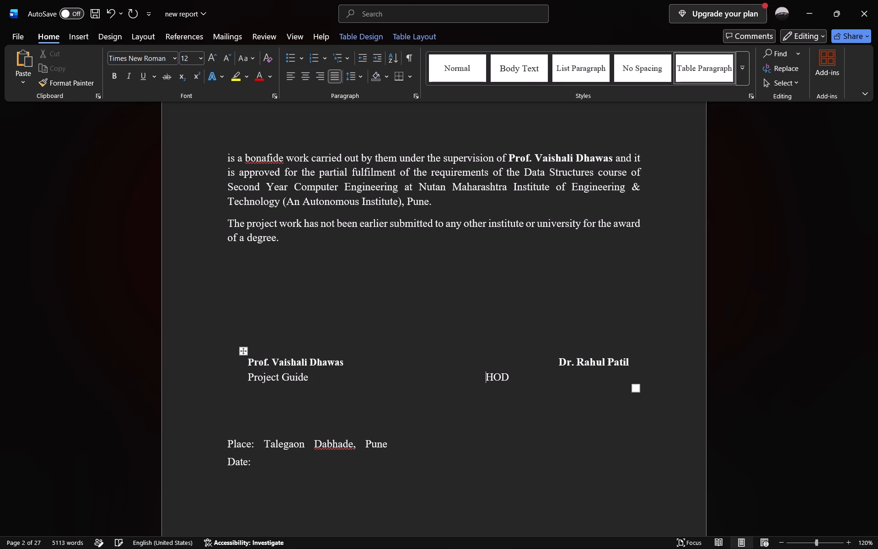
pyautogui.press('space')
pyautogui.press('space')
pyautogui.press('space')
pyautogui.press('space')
pyautogui.press('Tab')
pyautogui.press('Tab')
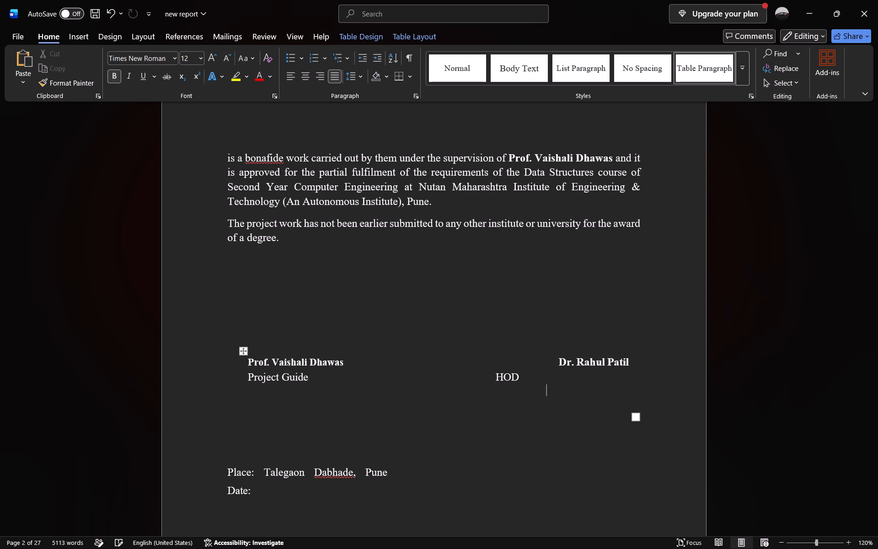
# Remove the stray indented blank line beneath the HOD label in the Certificate signature table.
pyautogui.press('BackSpace')
pyautogui.press('BackSpace')
pyautogui.press('BackSpace')
pyautogui.press('BackSpace')
pyautogui.press('BackSpace')
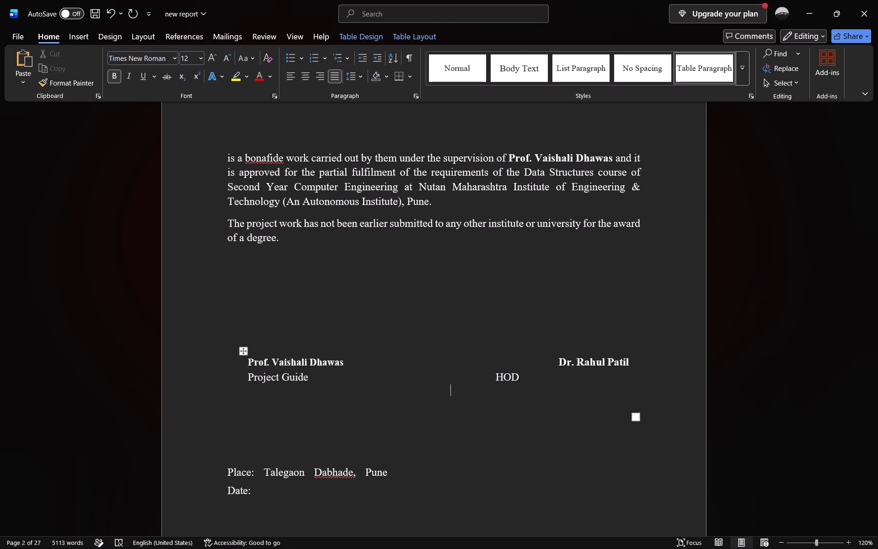
pyautogui.press('BackSpace')
pyautogui.hotkey('ctrl', 'z')
pyautogui.hotkey('ctrl', 'z')
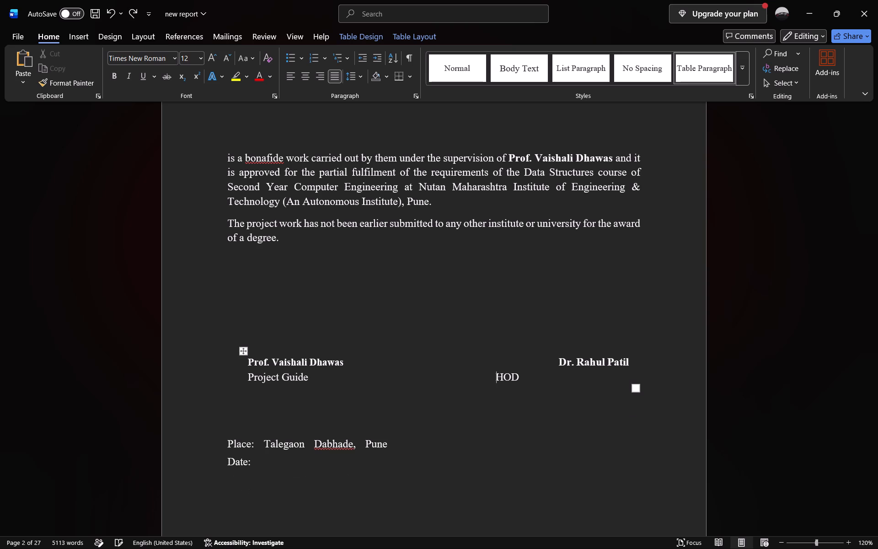
# Pad the HOD label with leading spaces so it starts level with the department head's name above it.
pyautogui.press('space')
pyautogui.press('space')
pyautogui.press('space')
pyautogui.press('space')
pyautogui.press('space')
pyautogui.press('space')
pyautogui.press('space')
pyautogui.press('space')
pyautogui.press('space')
pyautogui.press('space')
pyautogui.press('space')
pyautogui.press('space')
pyautogui.press('space')
pyautogui.press('space')
pyautogui.press('space')
pyautogui.press('space')
pyautogui.press('space')
pyautogui.press('space')
pyautogui.press('space')
pyautogui.press('space')
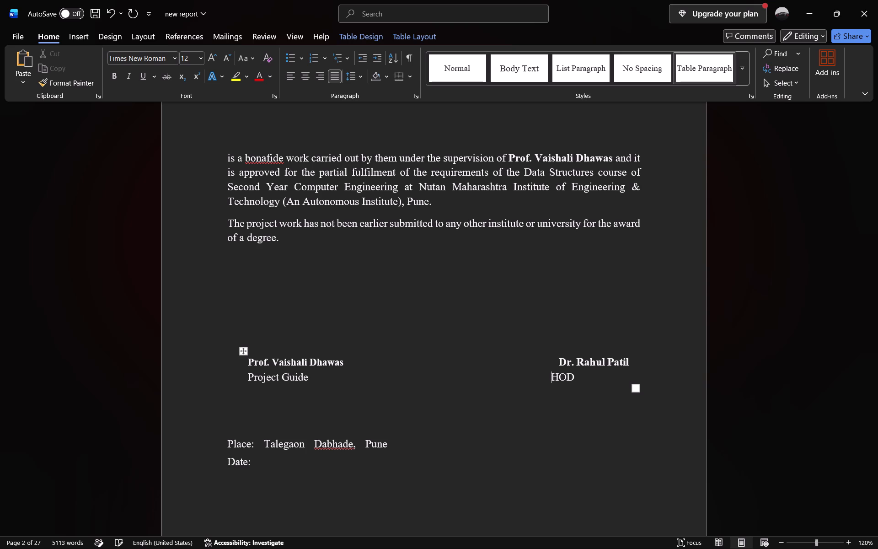
pyautogui.press('space')
pyautogui.press('space')
pyautogui.press('space')
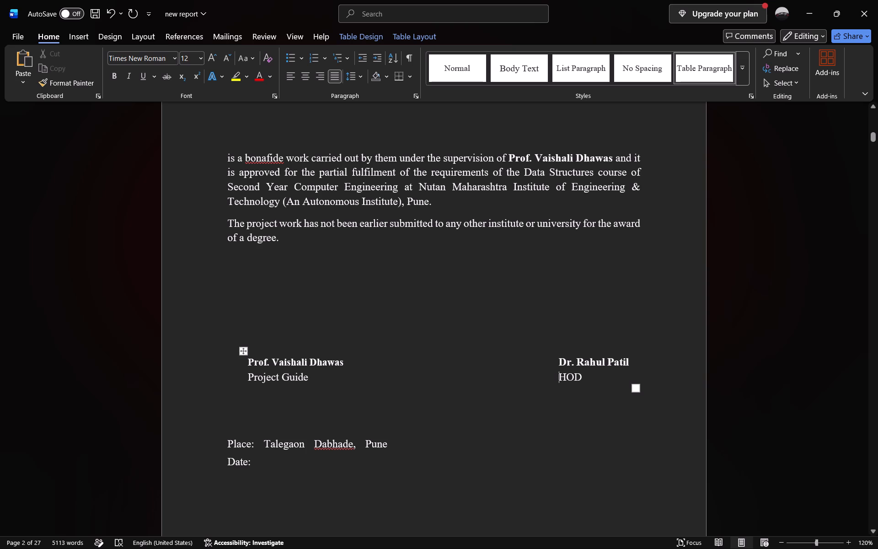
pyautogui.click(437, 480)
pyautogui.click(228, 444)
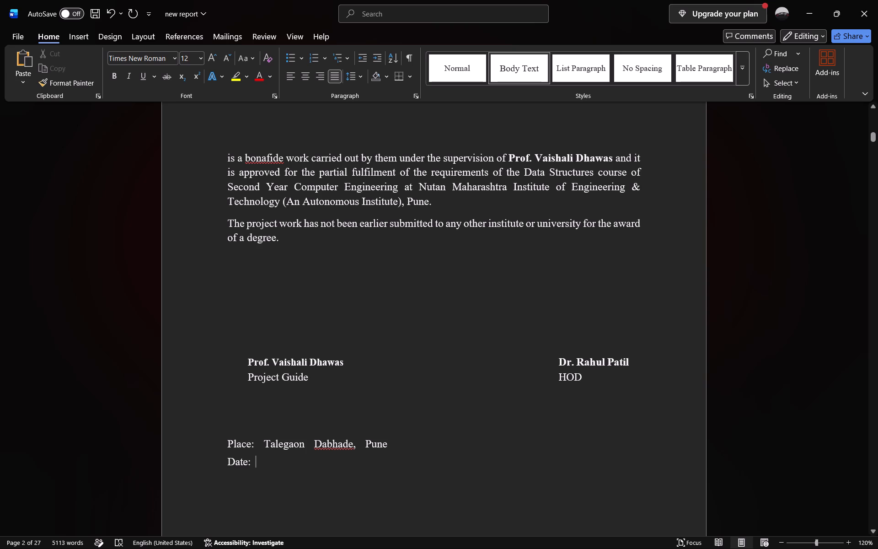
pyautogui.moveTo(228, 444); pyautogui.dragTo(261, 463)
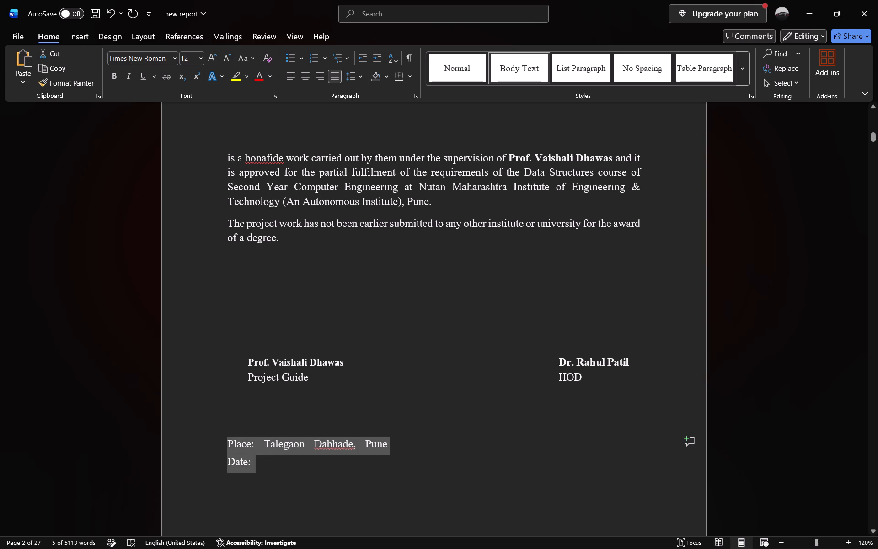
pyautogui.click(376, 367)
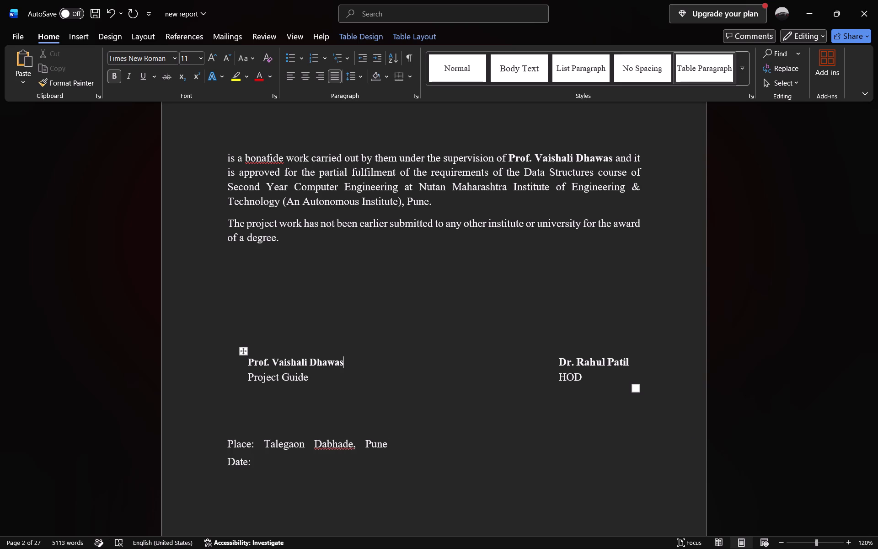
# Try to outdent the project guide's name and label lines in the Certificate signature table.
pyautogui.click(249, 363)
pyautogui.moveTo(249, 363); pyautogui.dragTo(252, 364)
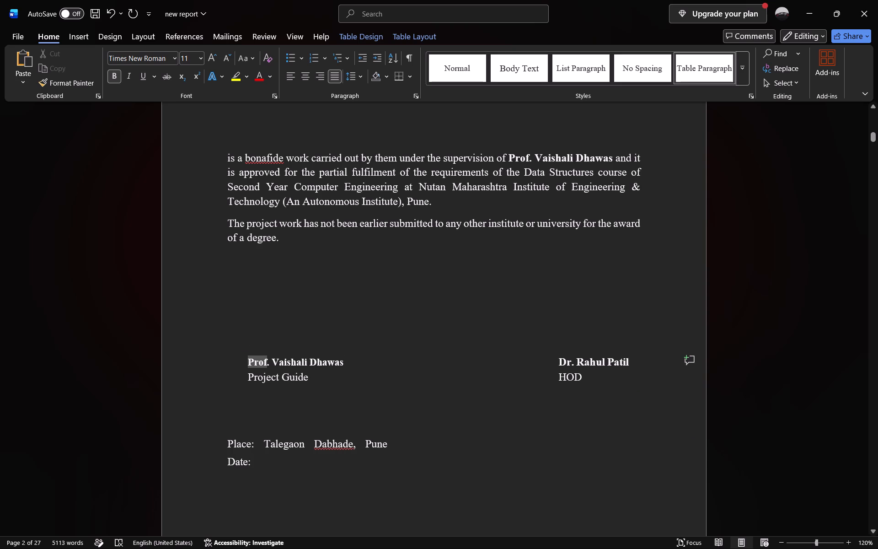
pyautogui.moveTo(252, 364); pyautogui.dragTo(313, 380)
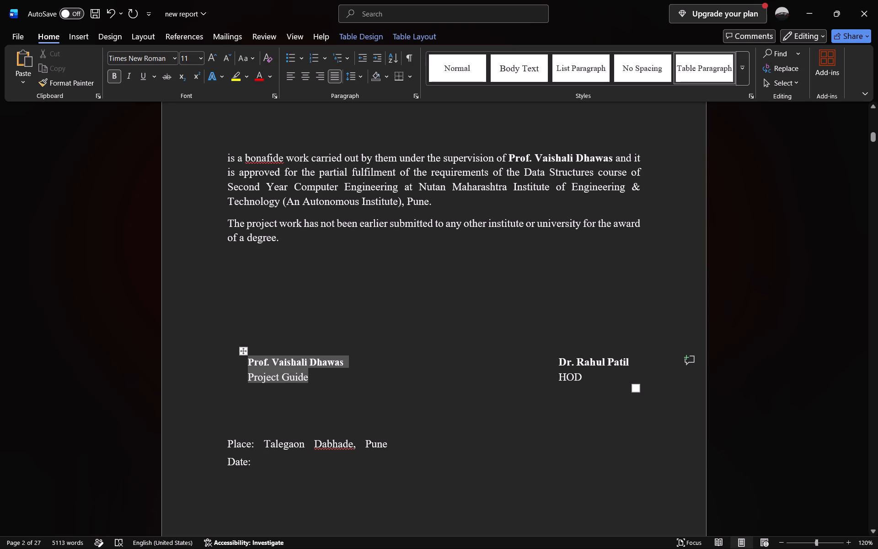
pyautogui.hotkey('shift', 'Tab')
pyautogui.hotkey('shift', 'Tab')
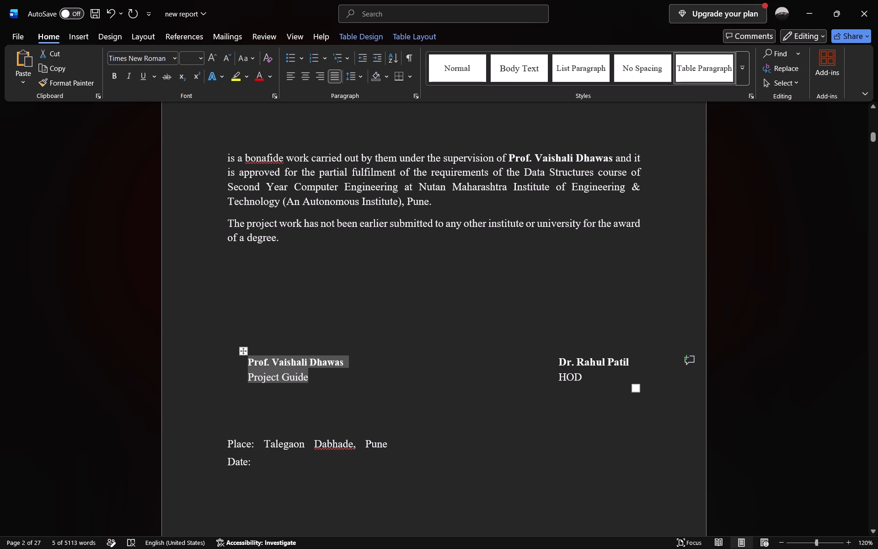
# Apply justified alignment to the whole signature table row so the table starts level with the body text's left margin.
pyautogui.click(228, 372)
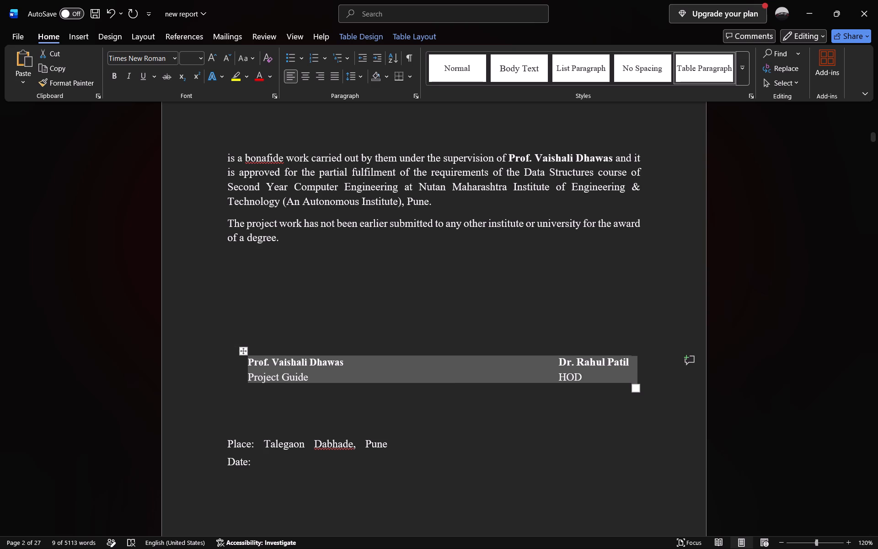
pyautogui.click(338, 75)
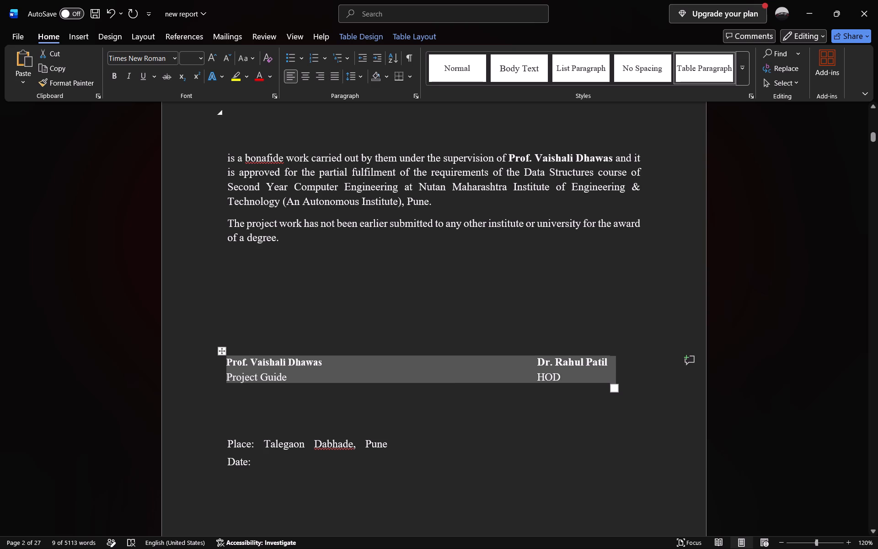
pyautogui.click(335, 79)
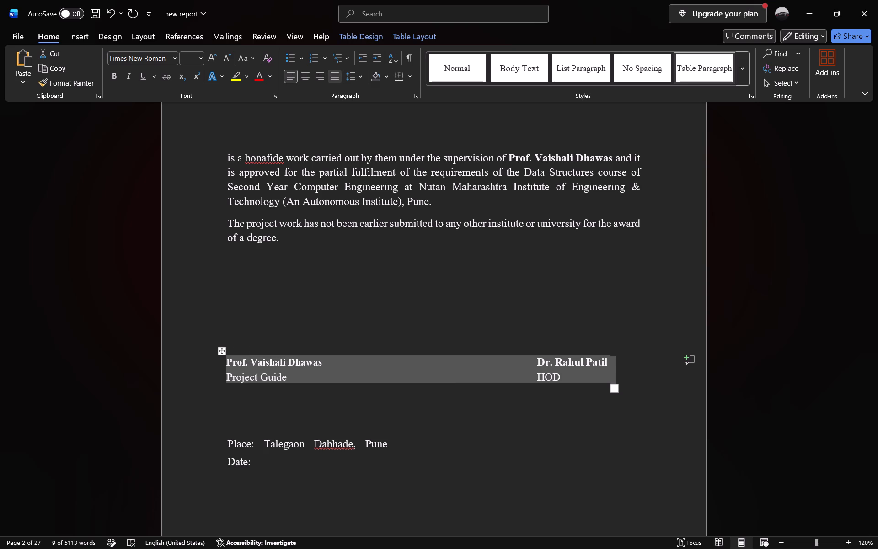
pyautogui.click(335, 79)
pyautogui.tripleClick(335, 79)
pyautogui.click(335, 79)
pyautogui.click(427, 257)
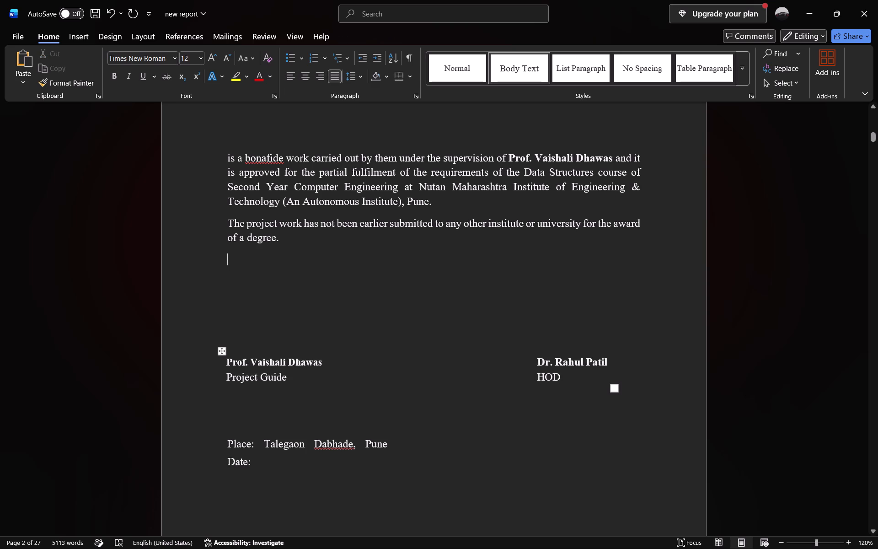
# Remove a blank line between the Certificate signature table and the Place line.
pyautogui.scroll(-1, 386, 340)
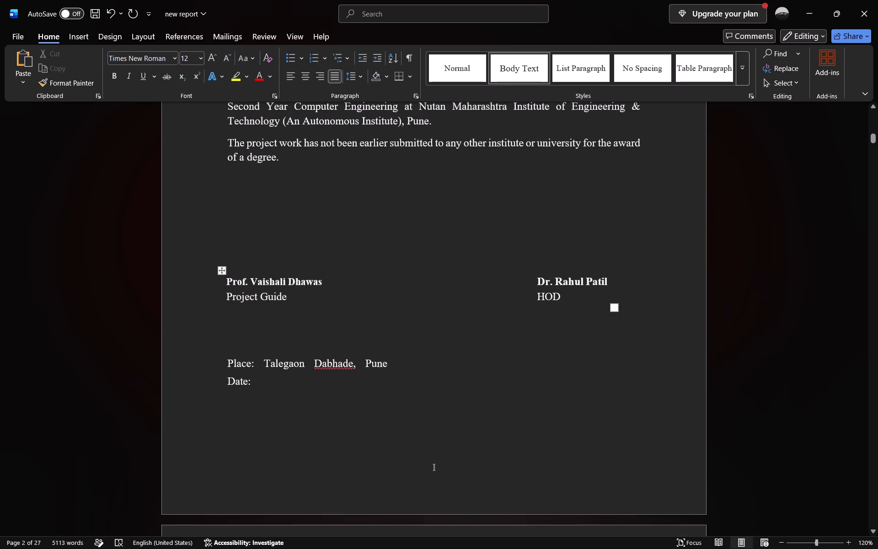
pyautogui.click(294, 340)
# Delete the extra blank lines between the signature table and the Place line on the Certificate page.
pyautogui.press('BackSpace')
pyautogui.press('BackSpace')
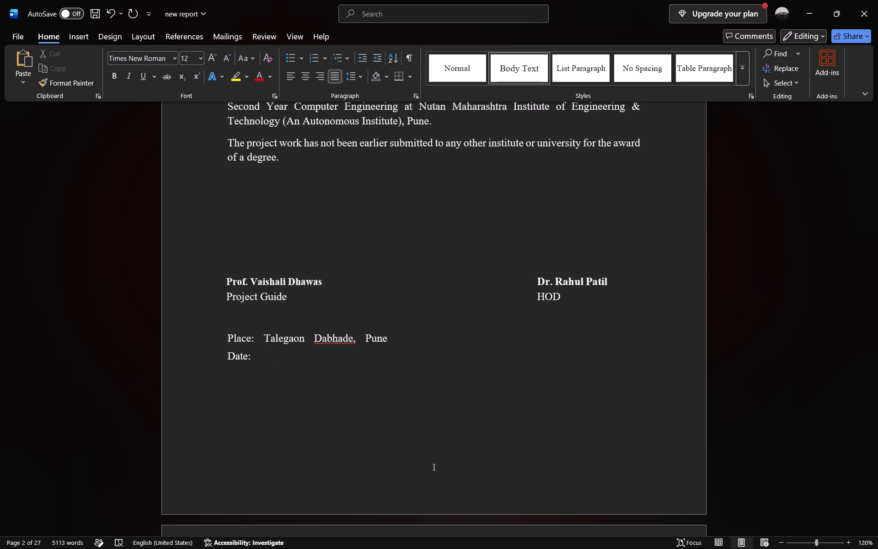
# Tighten the gap above the Certificate signature table by deleting three blank lines and adding two back.
pyautogui.click(228, 261)
pyautogui.press('BackSpace')
pyautogui.press('BackSpace')
pyautogui.press('BackSpace')
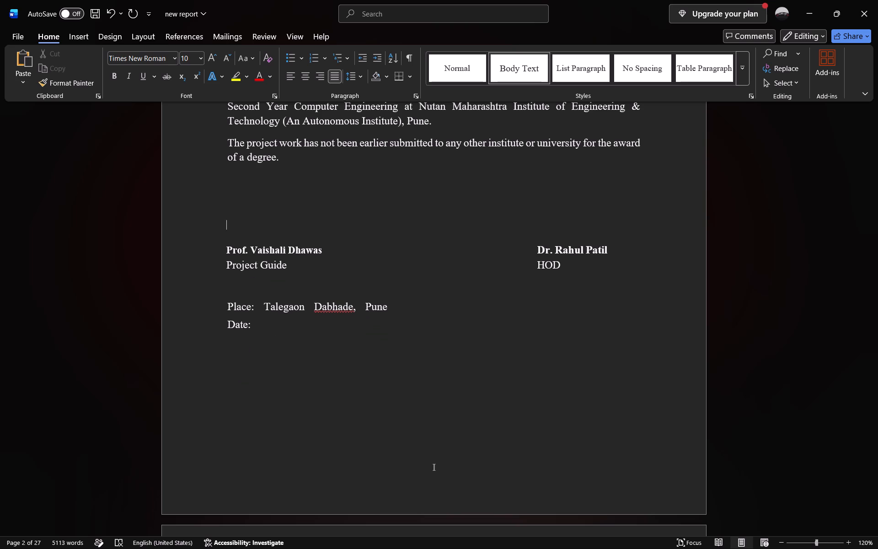
pyautogui.press('Return')
pyautogui.press('Return')
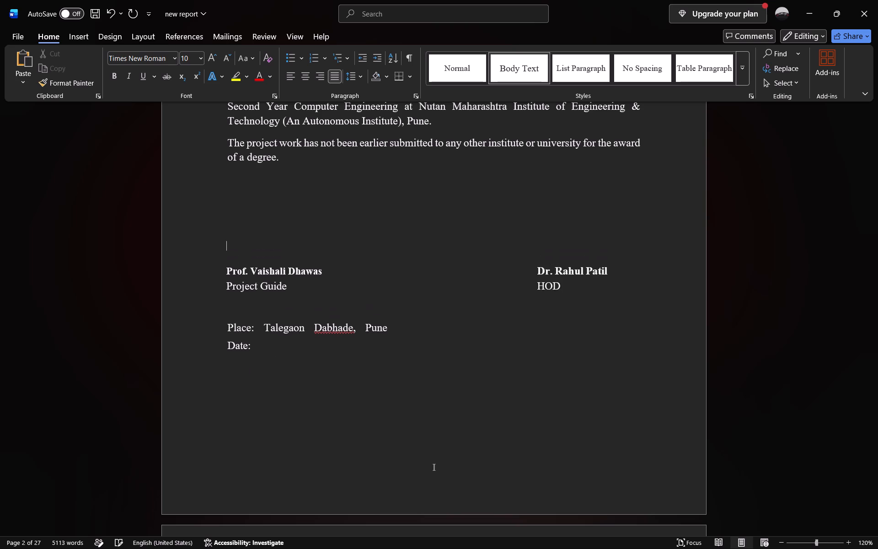
# Widen the gap above the Certificate page's signature table by adding five blank lines.
pyautogui.press('Return')
pyautogui.press('Return')
pyautogui.press('Return')
pyautogui.press('Return')
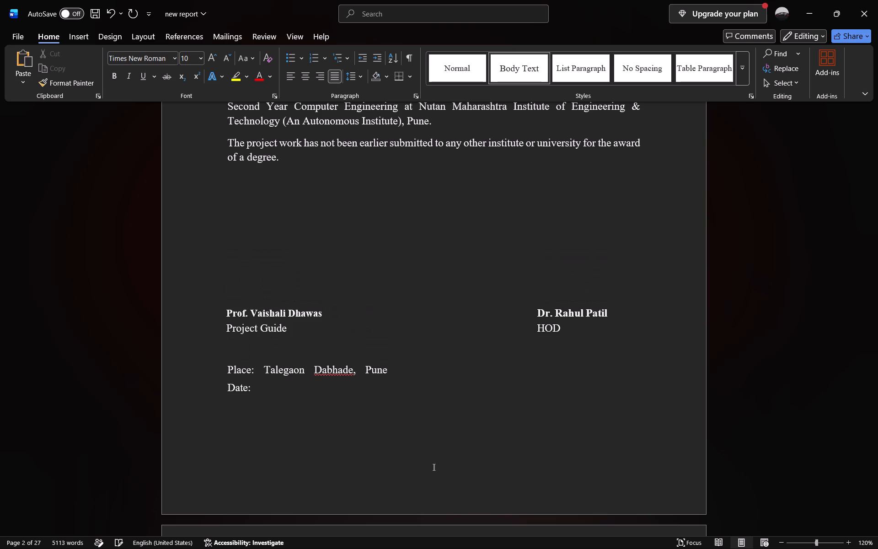
pyautogui.press('Return')
pyautogui.click(426, 200)
# Check the font sizes of the cover page's guidance, institute, address, roll number and academic year lines.
pyautogui.scroll(1, 426, 200)
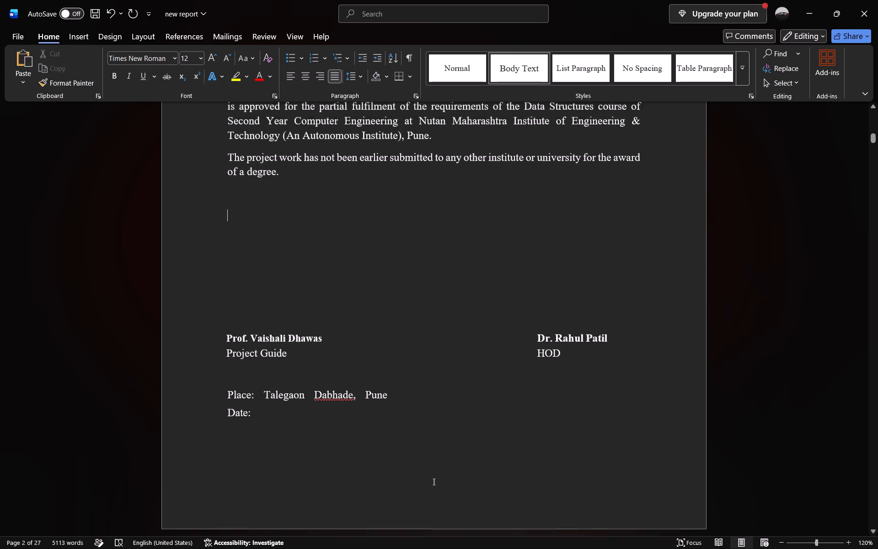
pyautogui.scroll(2, 426, 200)
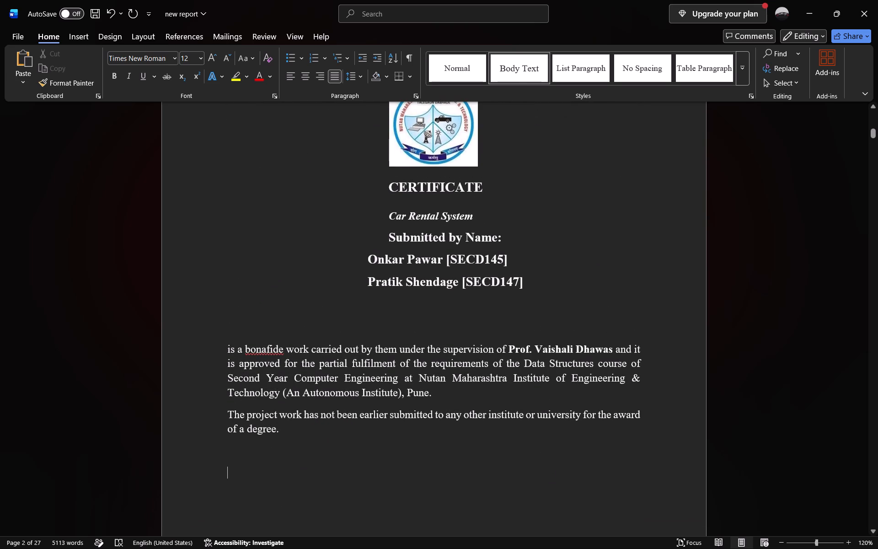
pyautogui.scroll(6, 434, 308)
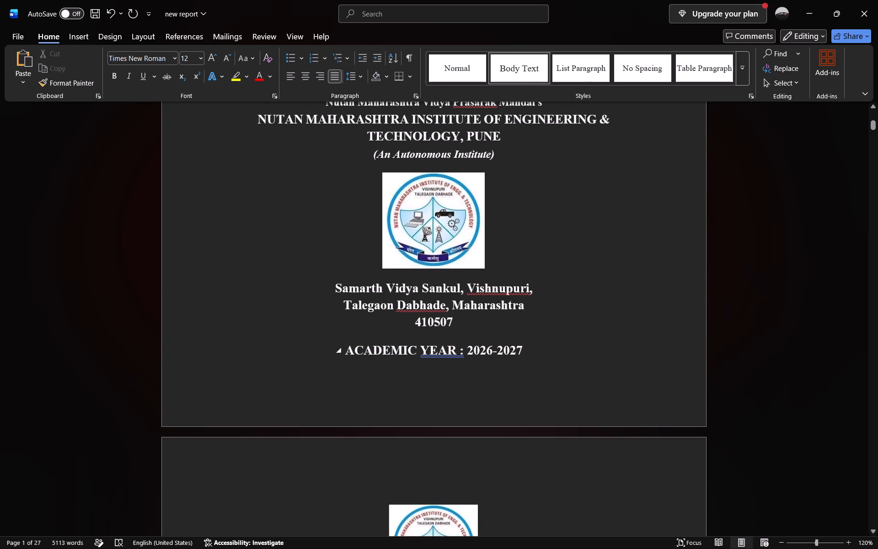
pyautogui.tripleClick(404, 356)
pyautogui.click(404, 356)
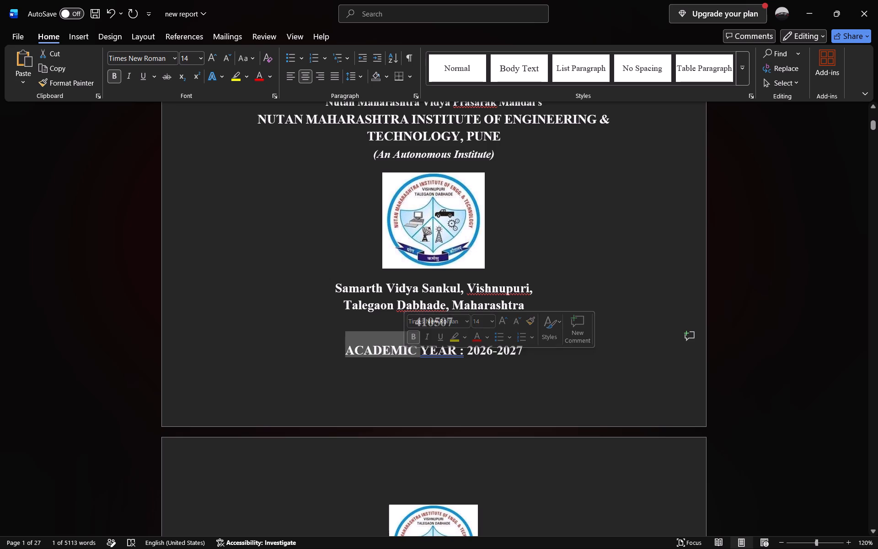
pyautogui.tripleClick(380, 292)
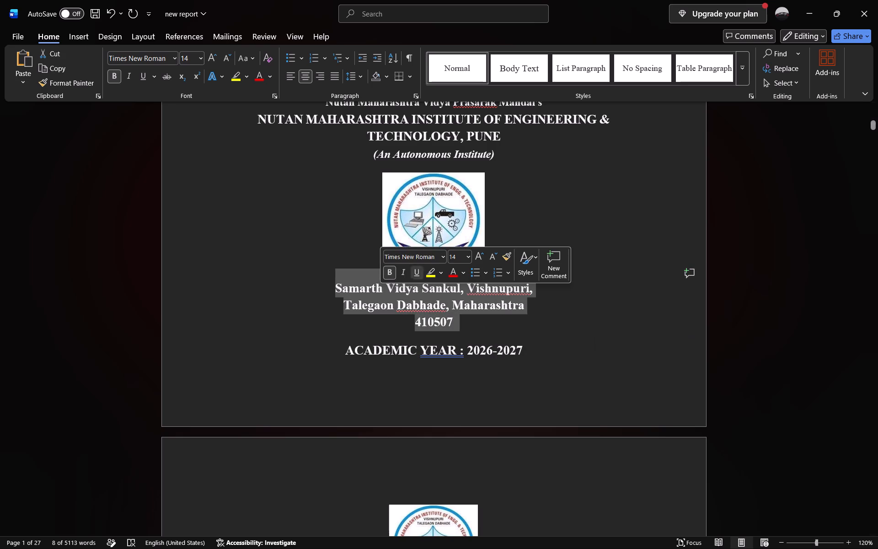
pyautogui.click(425, 346)
pyautogui.scroll(1, 425, 346)
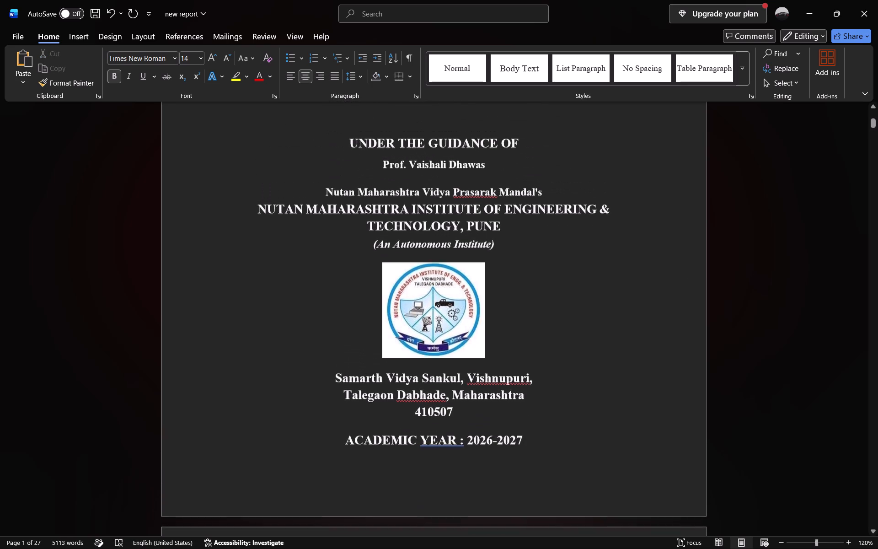
pyautogui.scroll(1, 425, 346)
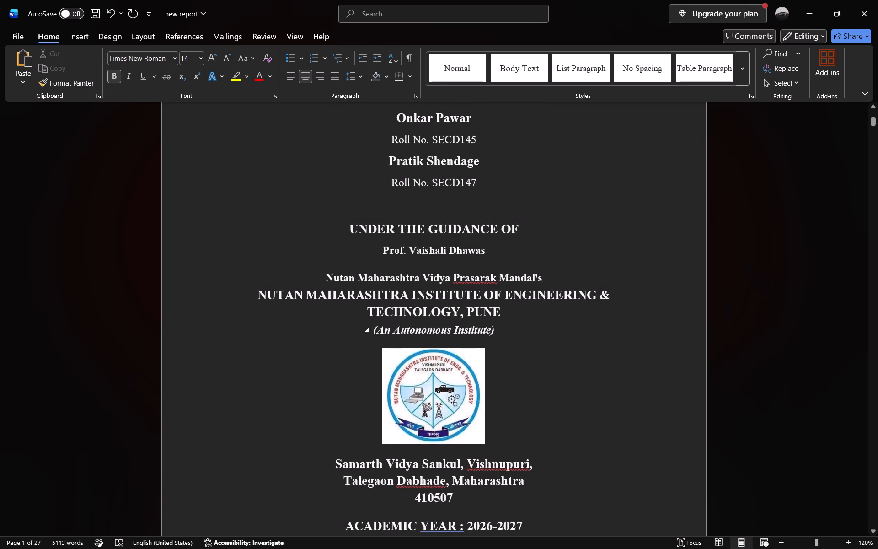
pyautogui.tripleClick(434, 327)
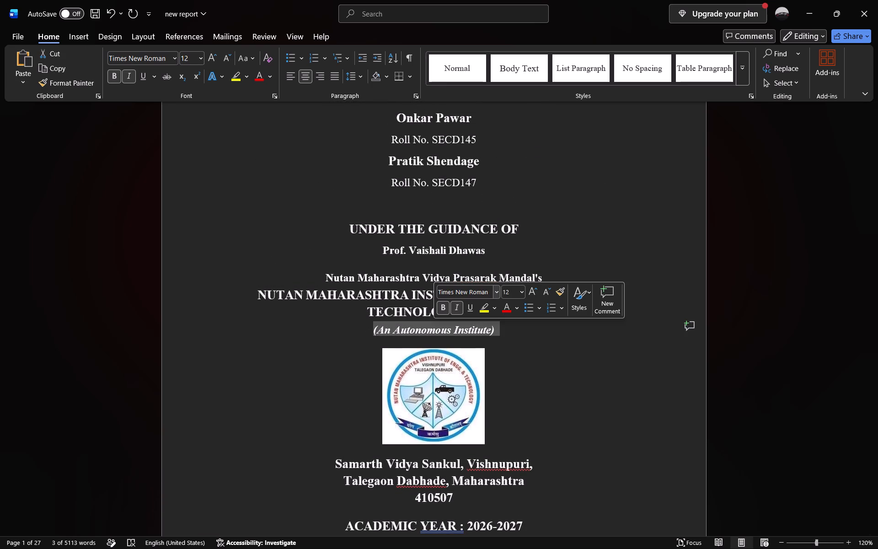
pyautogui.tripleClick(384, 291)
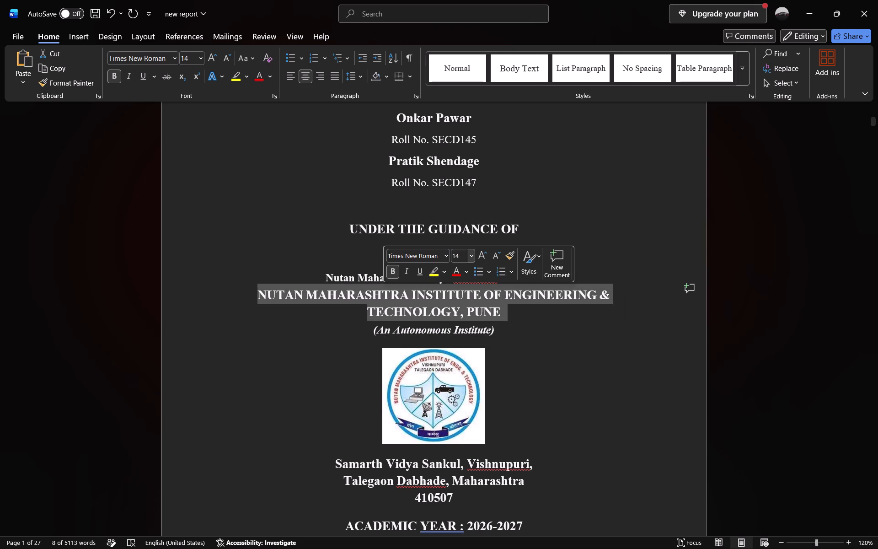
pyautogui.tripleClick(339, 278)
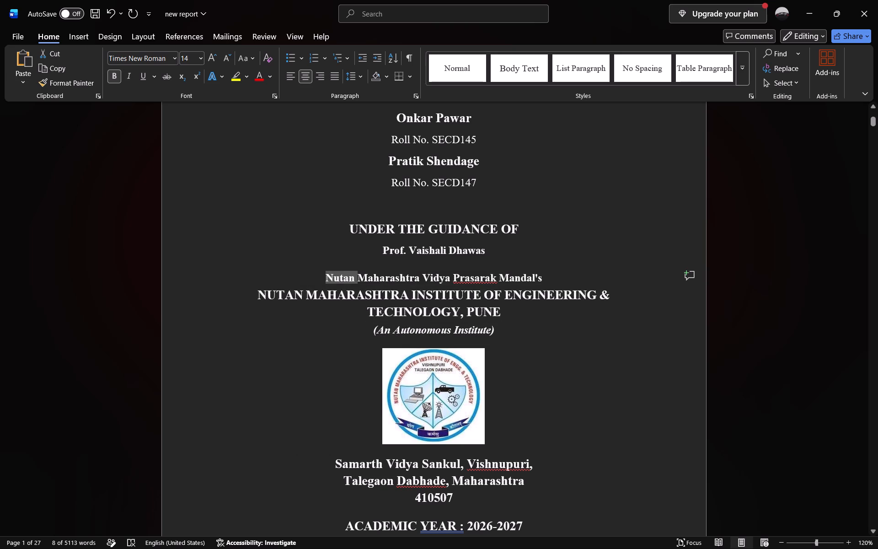
pyautogui.tripleClick(361, 225)
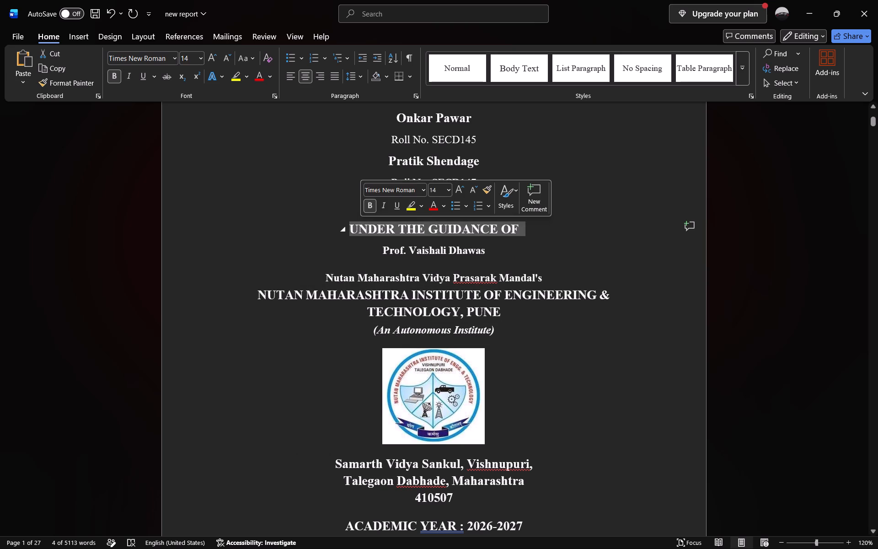
pyautogui.doubleClick(422, 250)
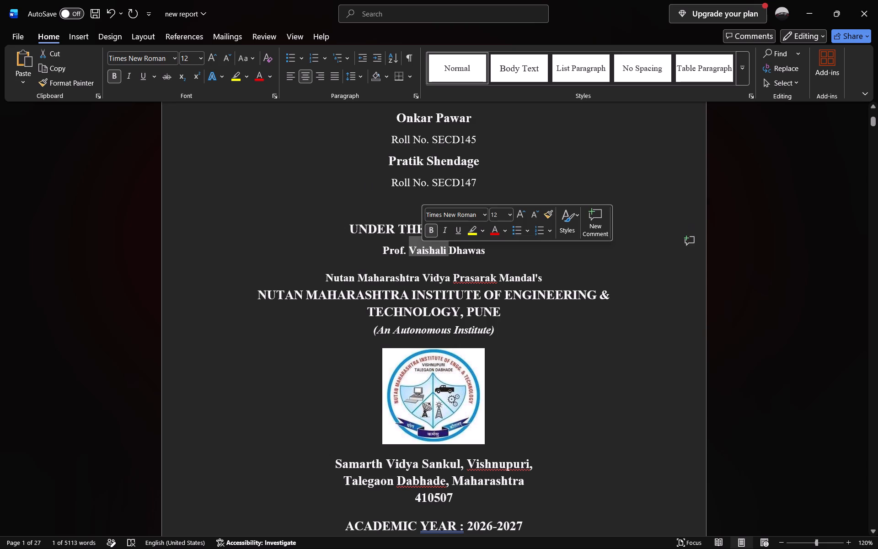
pyautogui.doubleClick(419, 182)
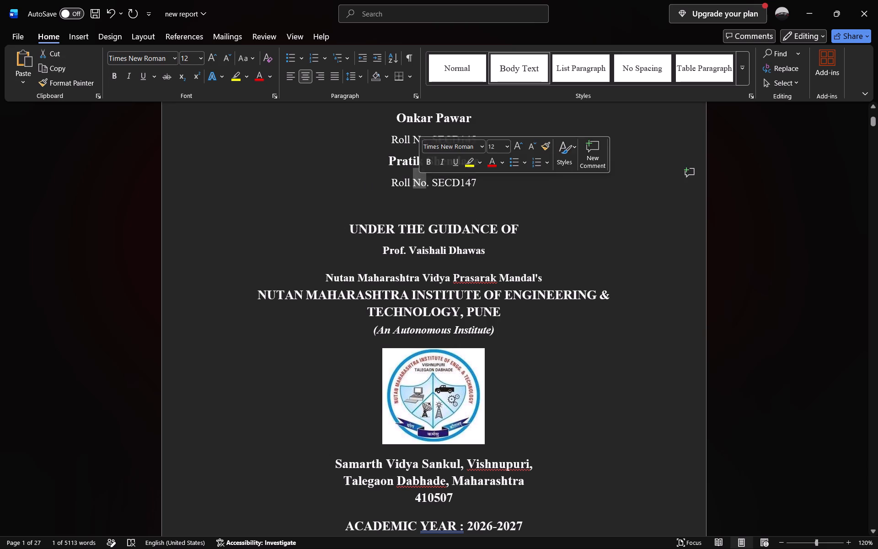
pyautogui.click(359, 200)
pyautogui.hscroll(1, 359, 200)
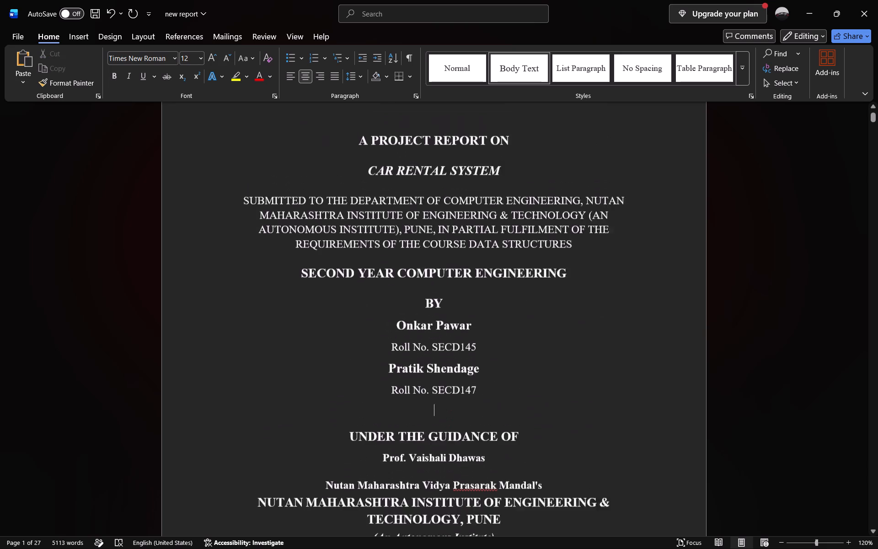
pyautogui.hscroll(2, 359, 200)
# Increase the font size of the Car Rental System title on the Certificate page by one step.
pyautogui.scroll(-1, 359, 200)
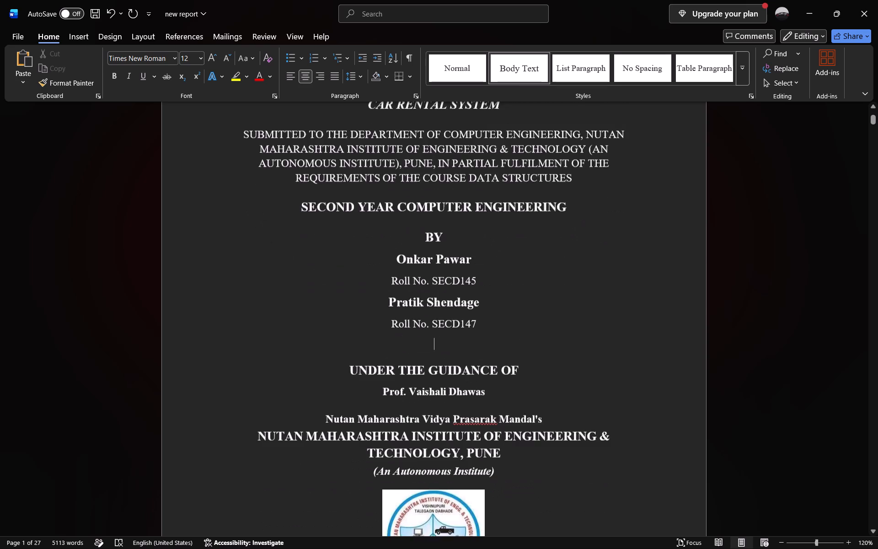
pyautogui.scroll(-2, 359, 200)
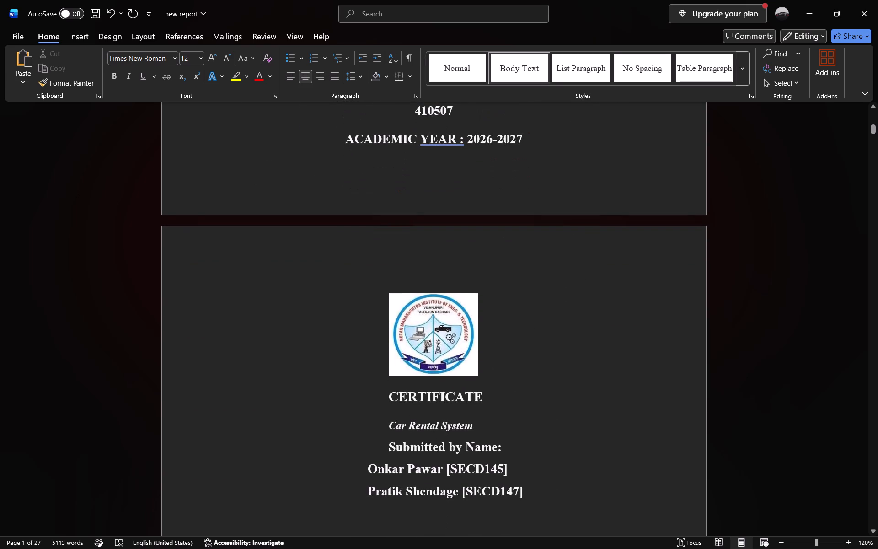
pyautogui.tripleClick(415, 431)
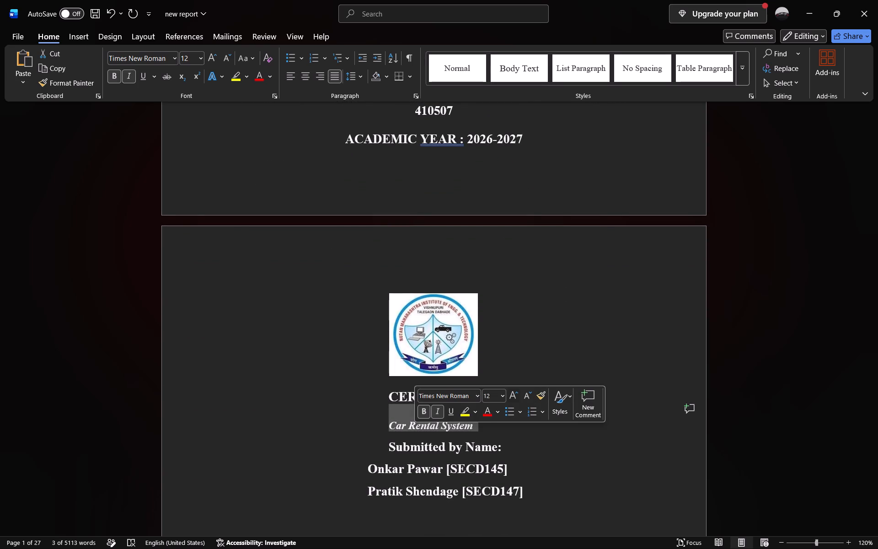
pyautogui.click(515, 398)
pyautogui.click(555, 472)
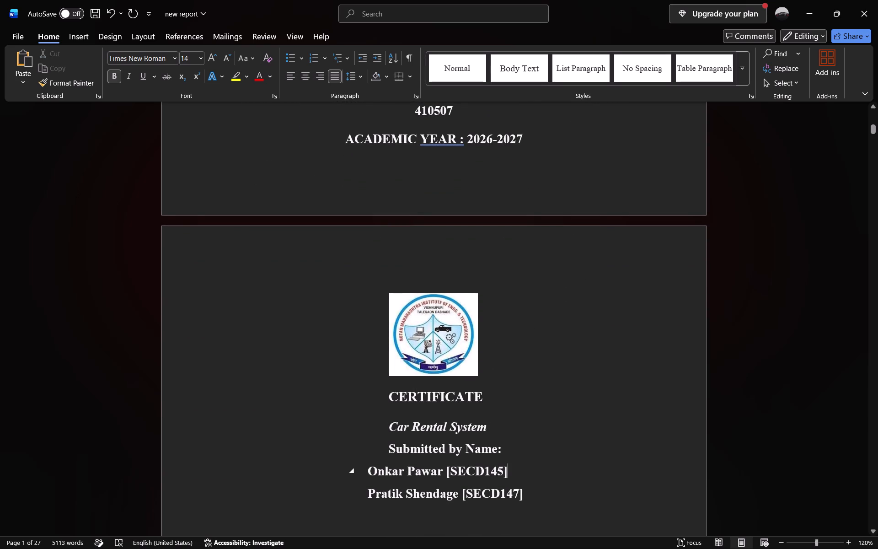
# Re-centre the Certificate page's "Submitted by Name:" line by replacing its existing indent with five tabs and seven spaces.
pyautogui.hscroll(-1, 520, 460)
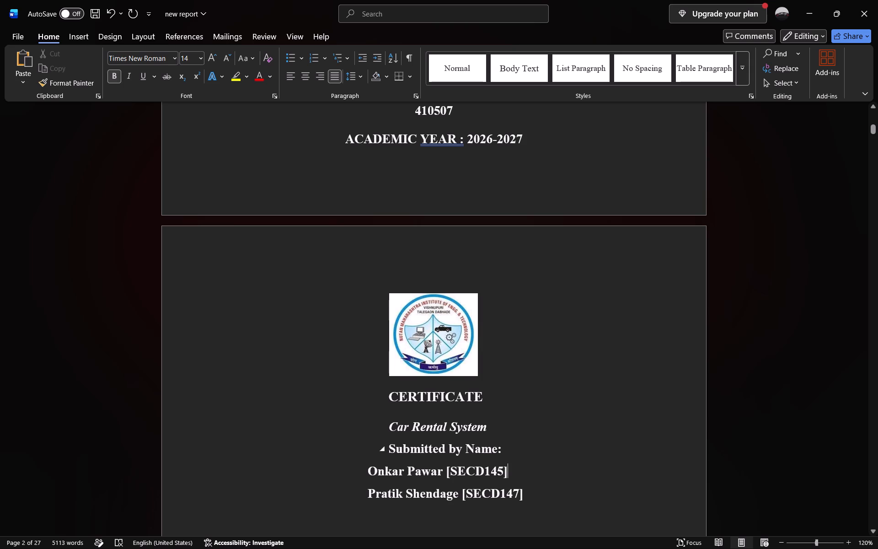
pyautogui.click(392, 448)
pyautogui.press('BackSpace')
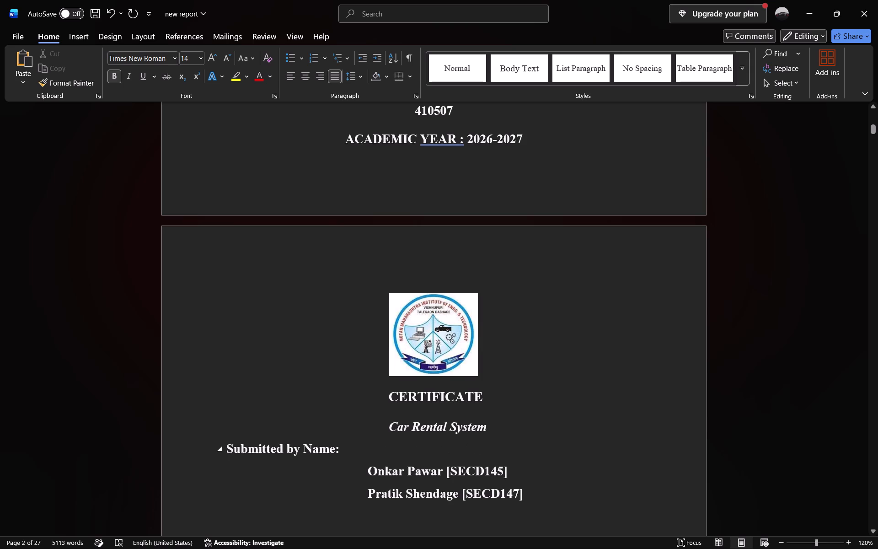
pyautogui.press('Tab')
pyautogui.press('Tab')
pyautogui.press('Tab')
pyautogui.press('Tab')
pyautogui.press('Tab')
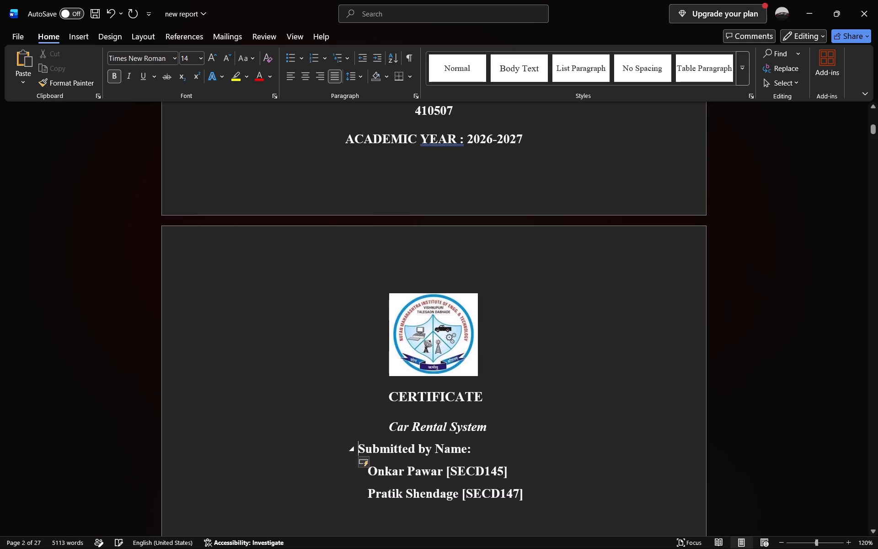
pyautogui.press('Tab')
pyautogui.press('BackSpace')
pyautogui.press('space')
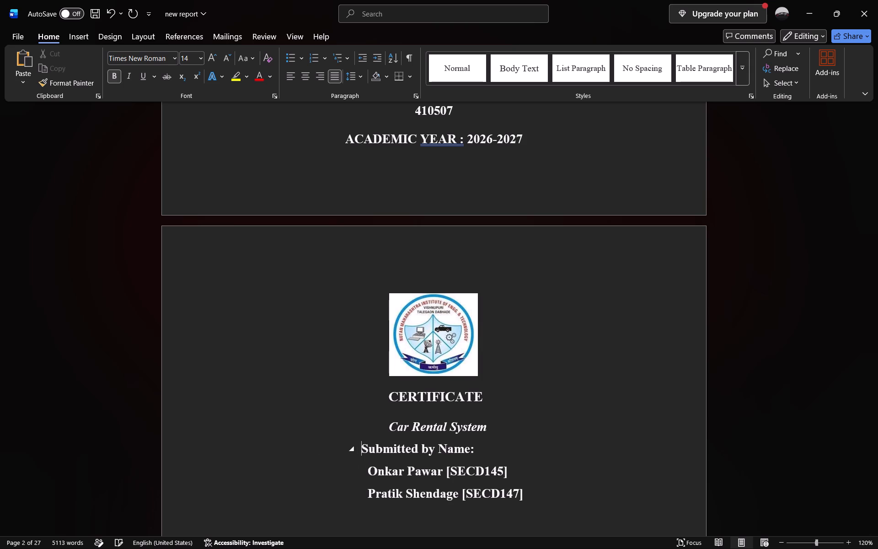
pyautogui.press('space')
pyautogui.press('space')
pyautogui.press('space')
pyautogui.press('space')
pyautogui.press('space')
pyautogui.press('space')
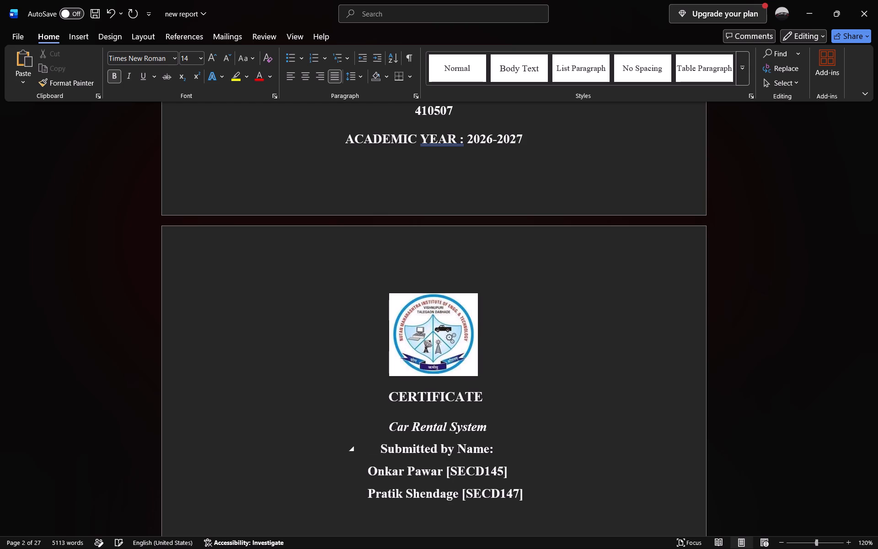
pyautogui.click(604, 487)
# Remove the slight indent before the Certificate's first body paragraph and capitalise its opening word as "Is".
pyautogui.scroll(-4, 604, 487)
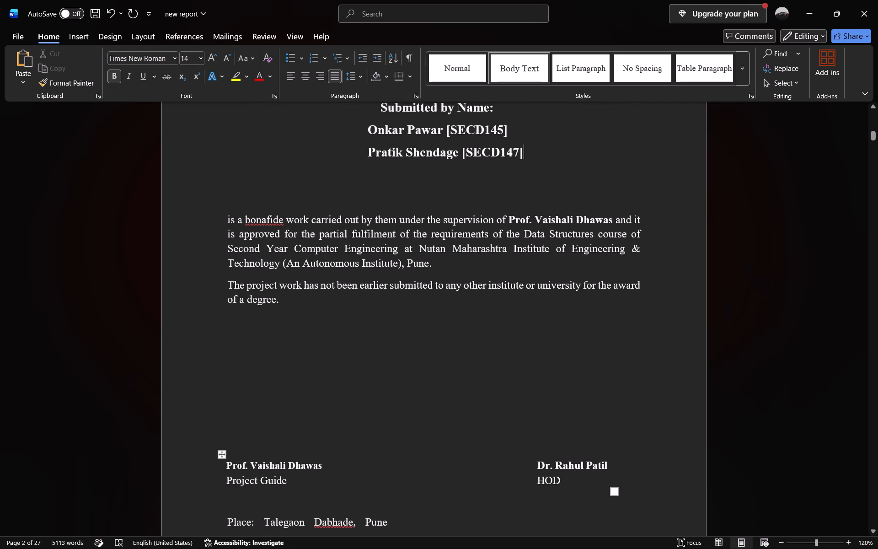
pyautogui.click(233, 223)
pyautogui.press('Left')
pyautogui.press('Left')
pyautogui.press('BackSpace')
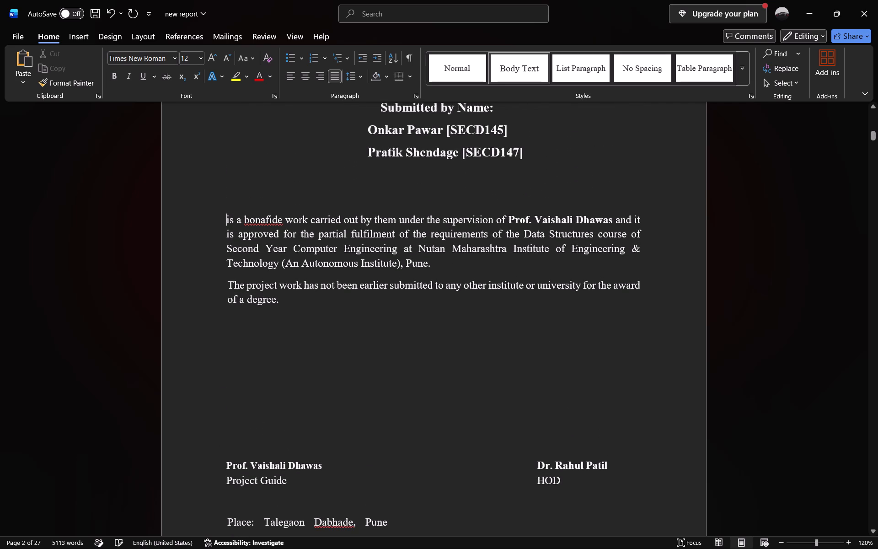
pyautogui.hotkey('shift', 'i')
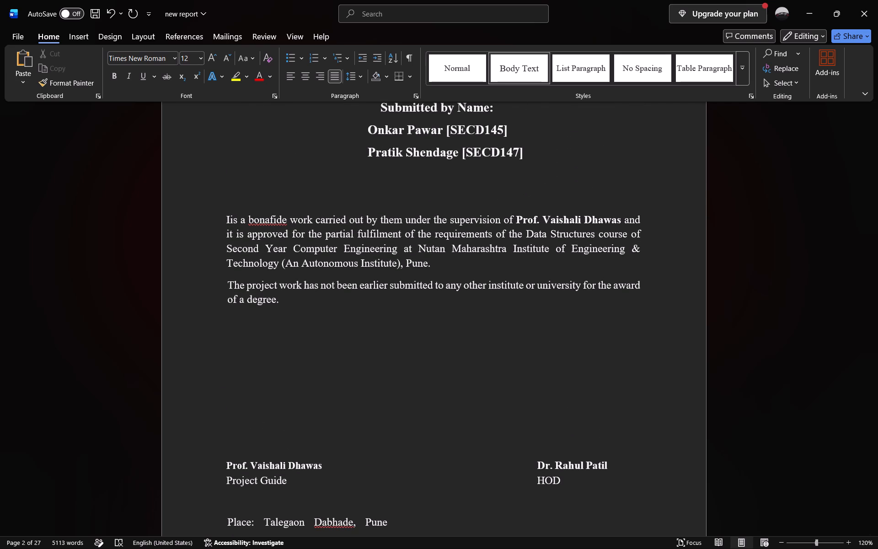
pyautogui.press('Right')
pyautogui.press('BackSpace')
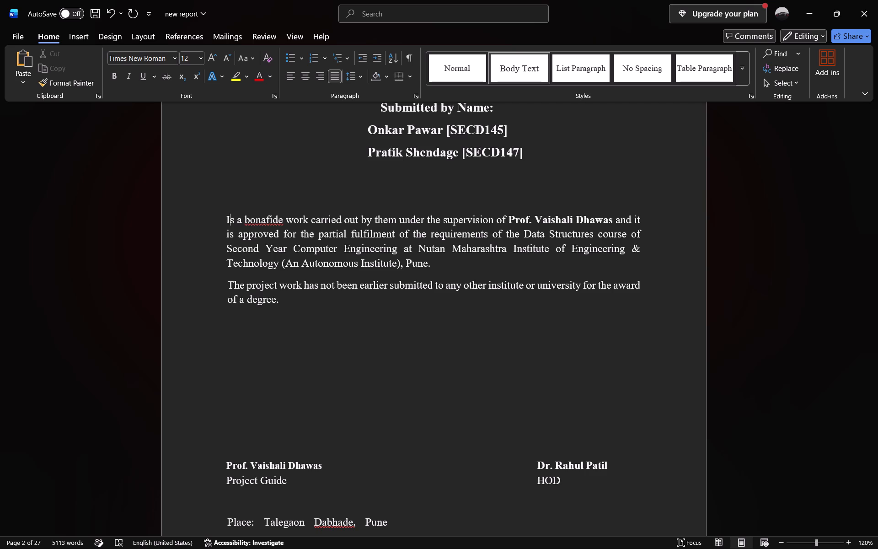
# Capitalise "bonafide" as "Bonafide" in the first line of the Certificate's body paragraph.
pyautogui.press('Right')
pyautogui.press('Right')
pyautogui.press('Right')
pyautogui.press('Right')
pyautogui.press('Right')
pyautogui.press('Right')
pyautogui.press('Right')
pyautogui.press('Right')
pyautogui.press('Left')
pyautogui.press('Left')
pyautogui.press('Left')
pyautogui.press('BackSpace')
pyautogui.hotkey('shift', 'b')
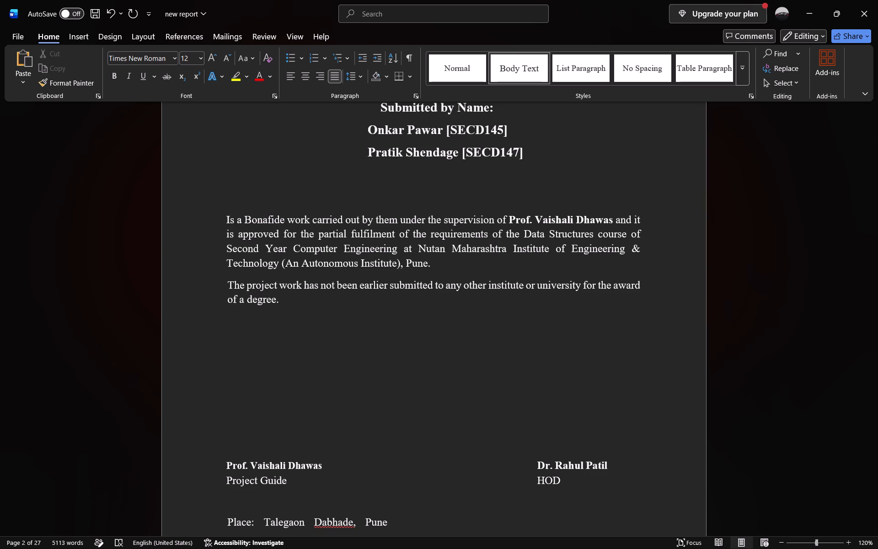
# Change "Bonafide" to lowercase "bonafide" in the first sentence of the Certificate text.
pyautogui.click(294, 281)
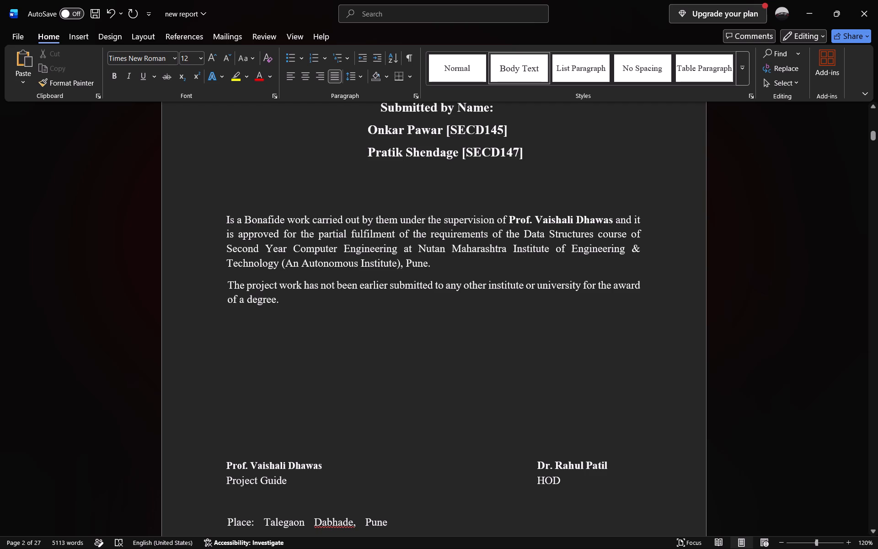
pyautogui.click(253, 221)
pyautogui.press('BackSpace')
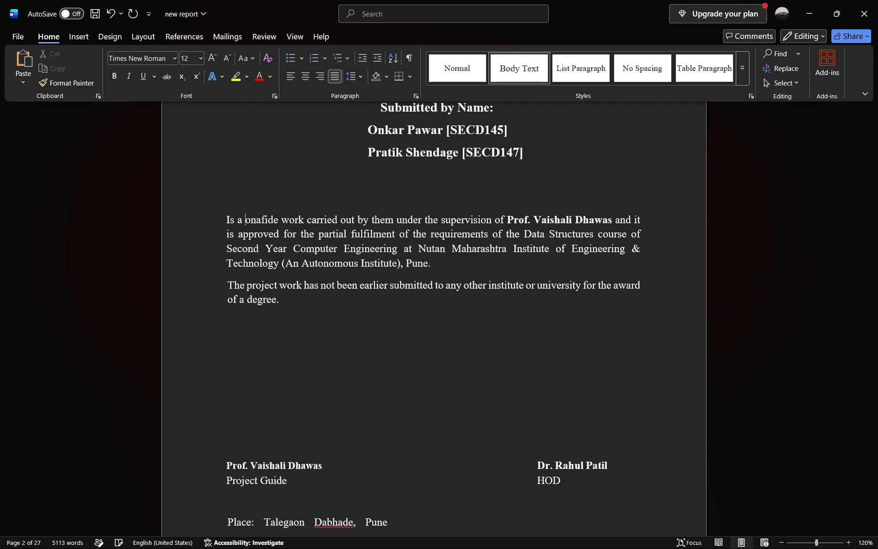
pyautogui.press('b')
pyautogui.click(306, 301)
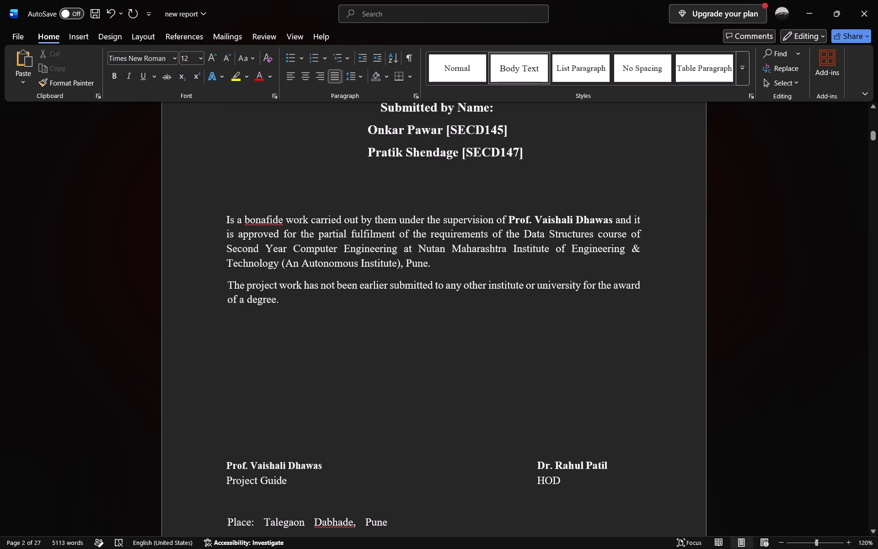
# Check the font size and alignment of the Acknowledgement text, including the student name and roll number lines.
pyautogui.scroll(-3, 306, 301)
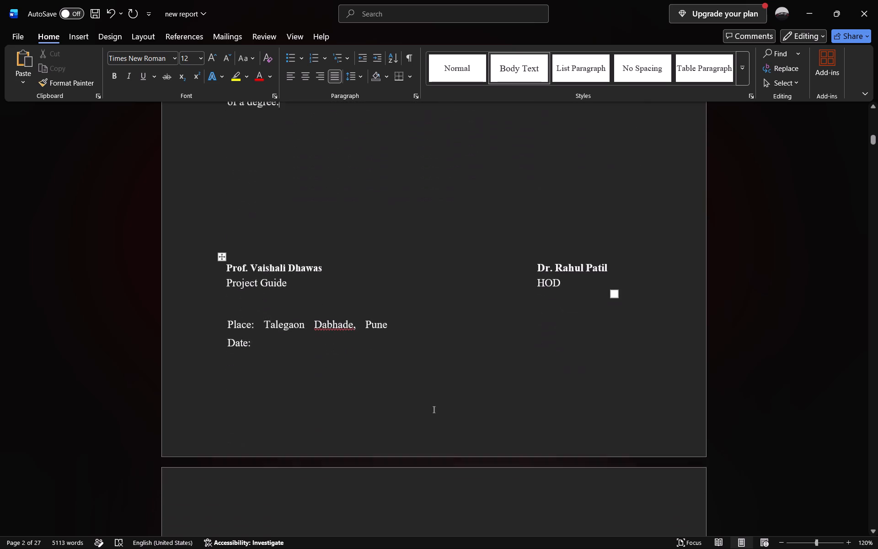
pyautogui.scroll(-3, 306, 301)
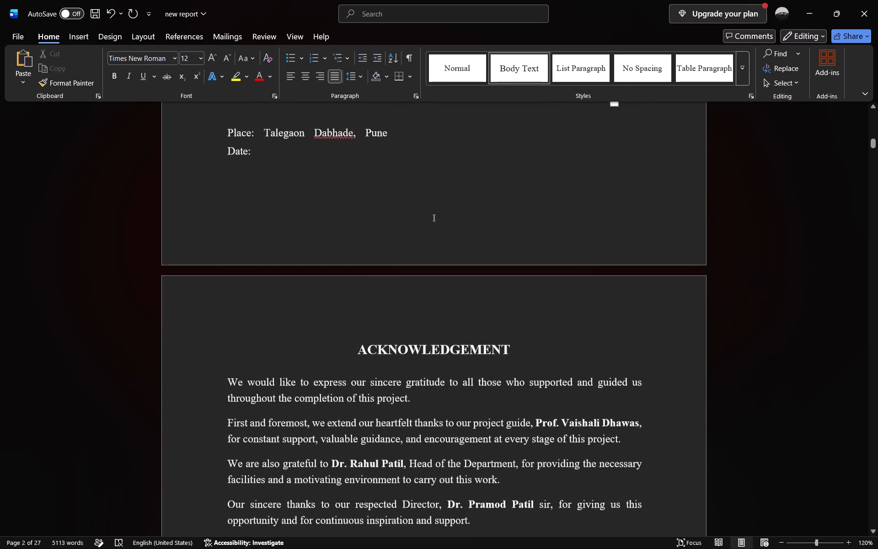
pyautogui.scroll(-2, 306, 301)
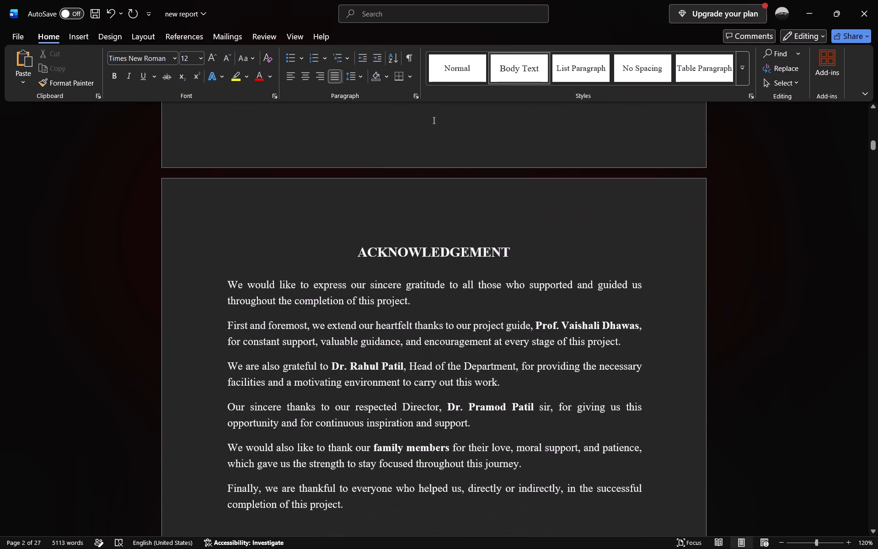
pyautogui.scroll(-2, 306, 301)
pyautogui.rightClick(306, 301)
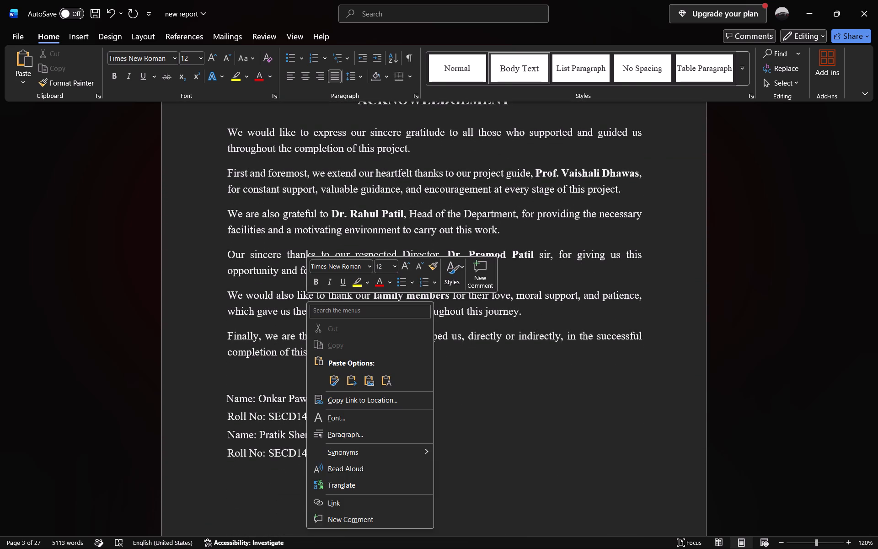
pyautogui.click(230, 130)
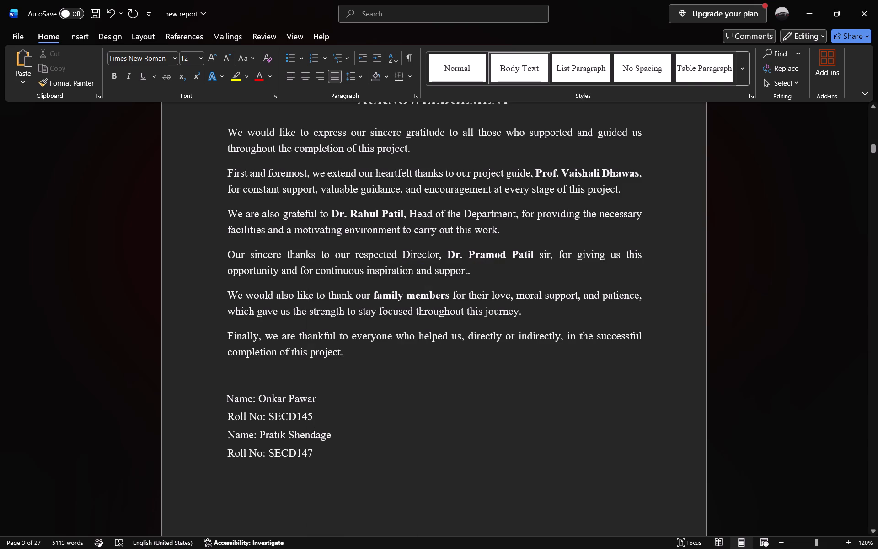
pyautogui.click(230, 130)
pyautogui.moveTo(230, 130); pyautogui.dragTo(399, 447)
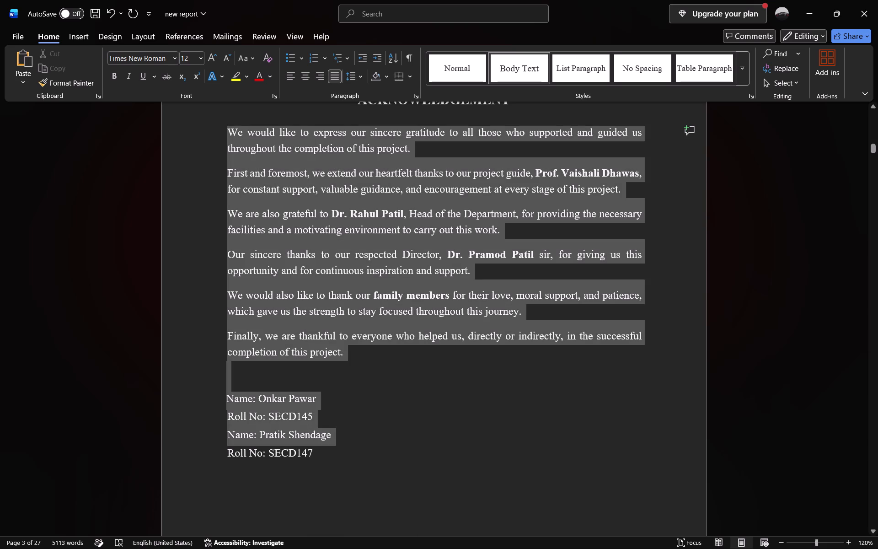
pyautogui.moveTo(399, 447); pyautogui.dragTo(399, 457)
pyautogui.click(479, 497)
# Justify the Abstract's body paragraph and Keywords line.
pyautogui.scroll(-6, 479, 497)
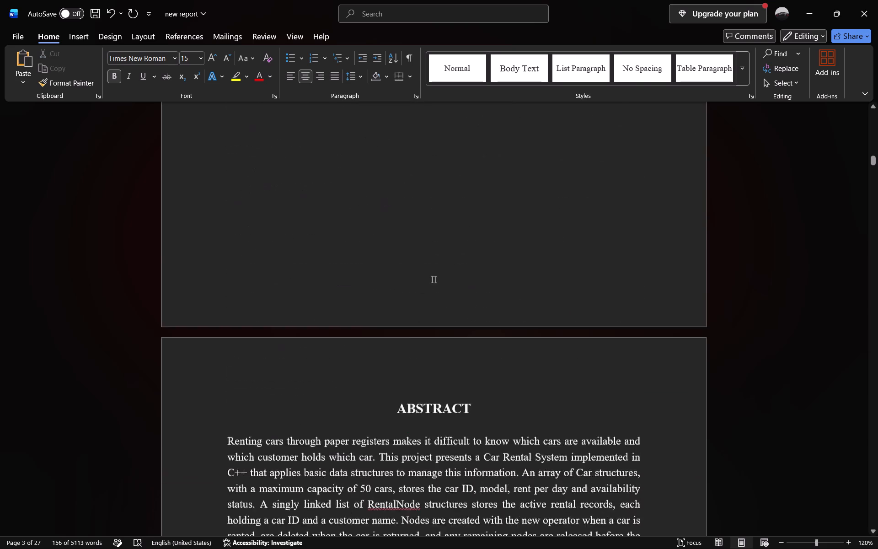
pyautogui.scroll(-1, 479, 497)
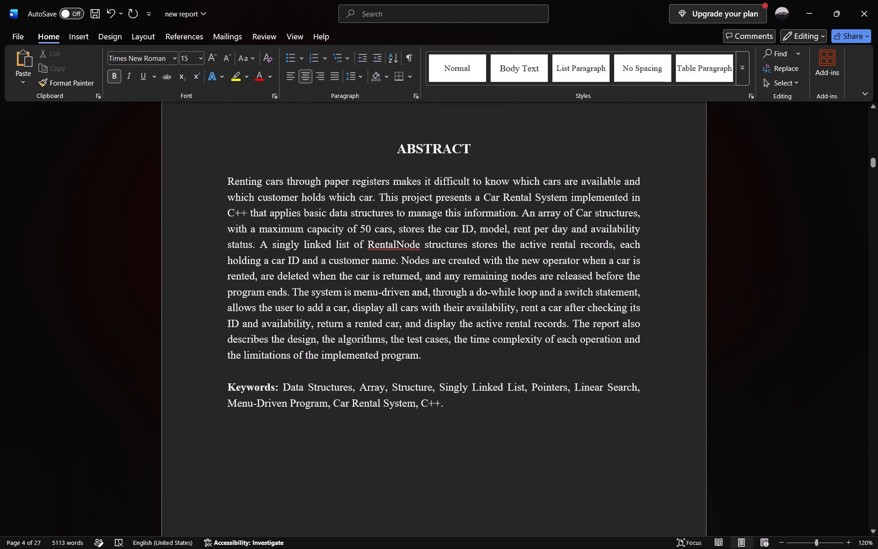
pyautogui.click(234, 163)
pyautogui.moveTo(234, 163); pyautogui.dragTo(504, 414)
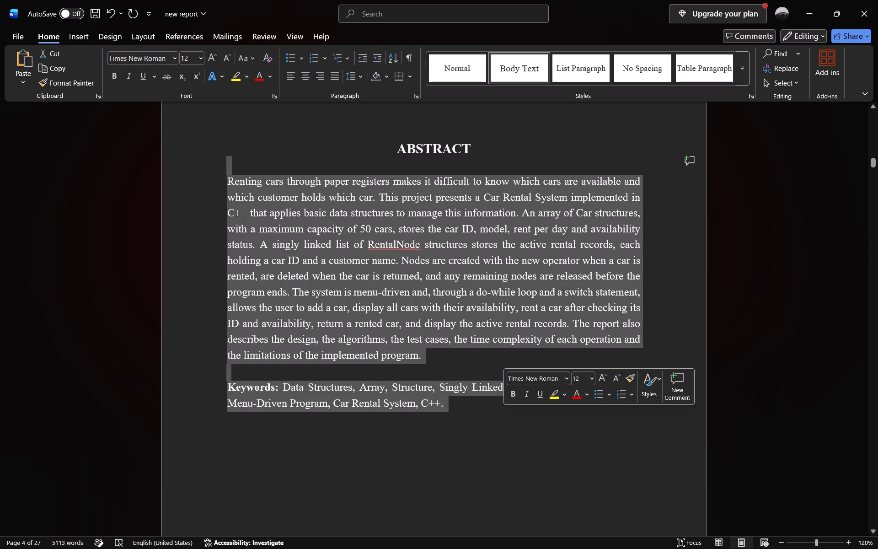
pyautogui.click(330, 72)
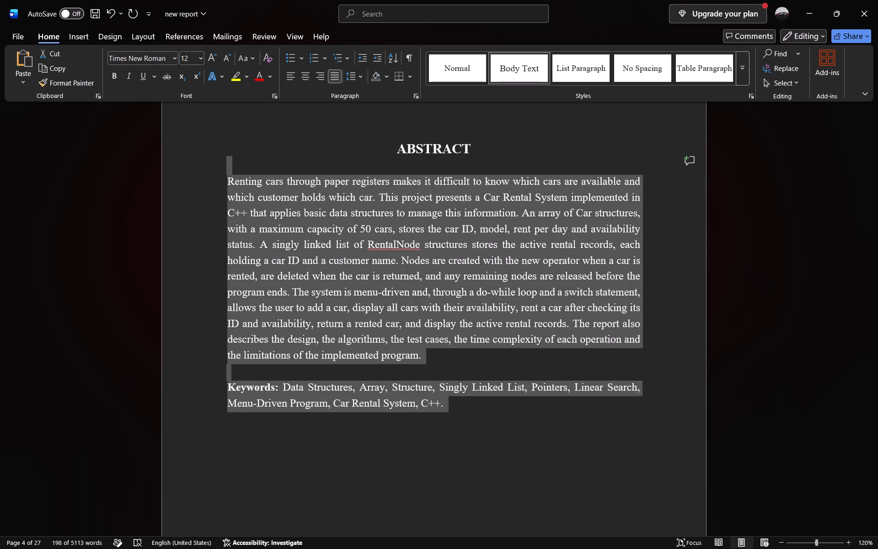
pyautogui.click(527, 436)
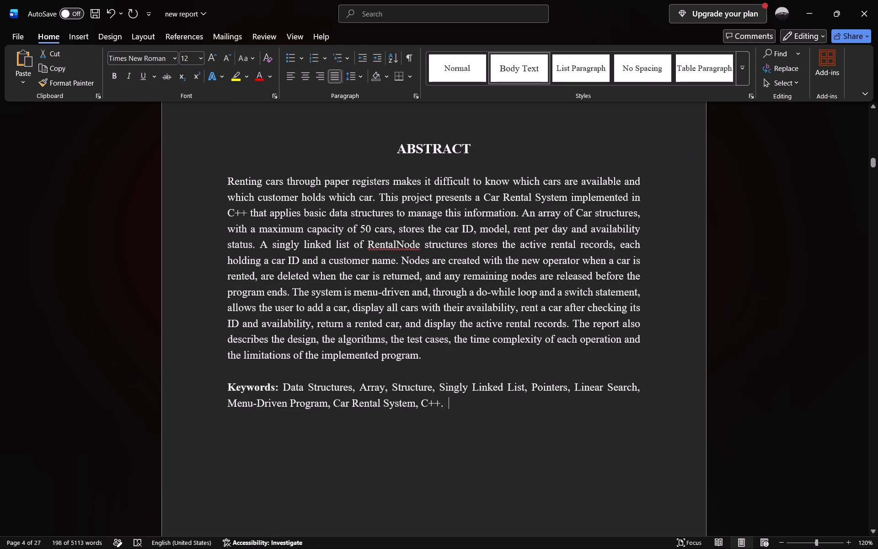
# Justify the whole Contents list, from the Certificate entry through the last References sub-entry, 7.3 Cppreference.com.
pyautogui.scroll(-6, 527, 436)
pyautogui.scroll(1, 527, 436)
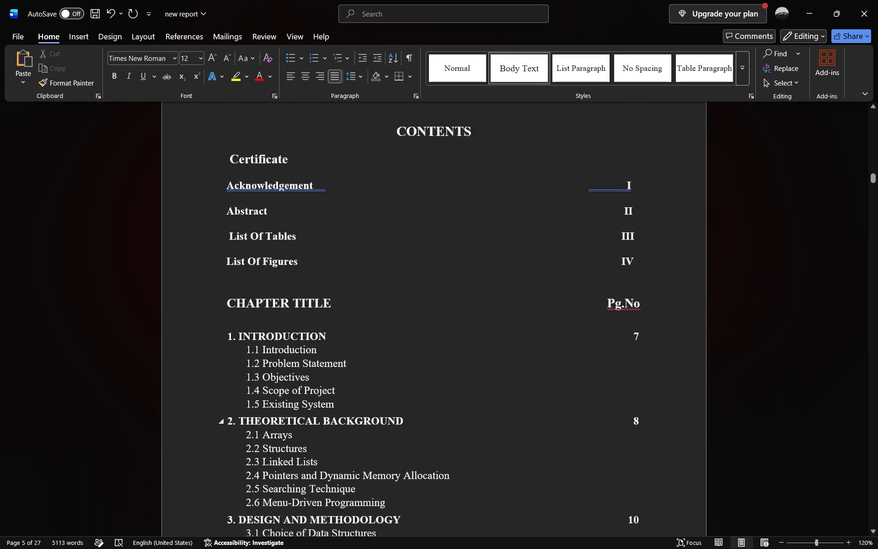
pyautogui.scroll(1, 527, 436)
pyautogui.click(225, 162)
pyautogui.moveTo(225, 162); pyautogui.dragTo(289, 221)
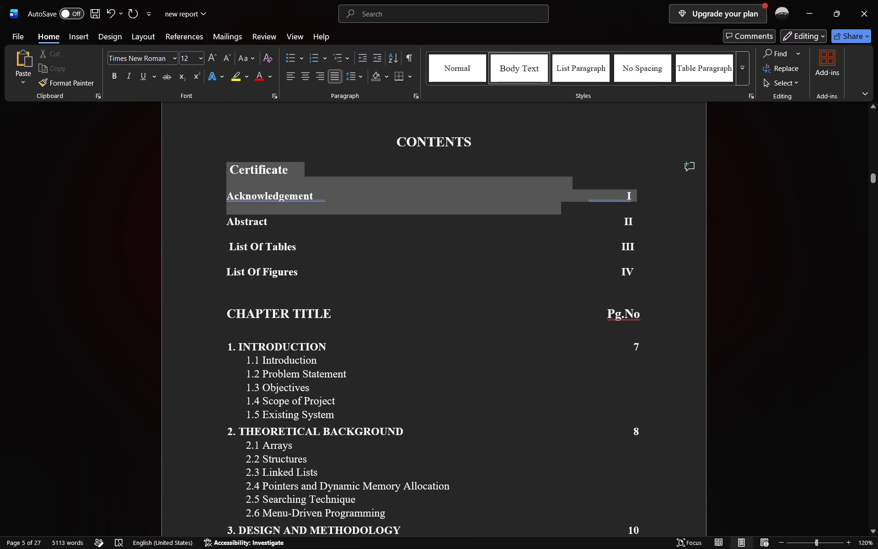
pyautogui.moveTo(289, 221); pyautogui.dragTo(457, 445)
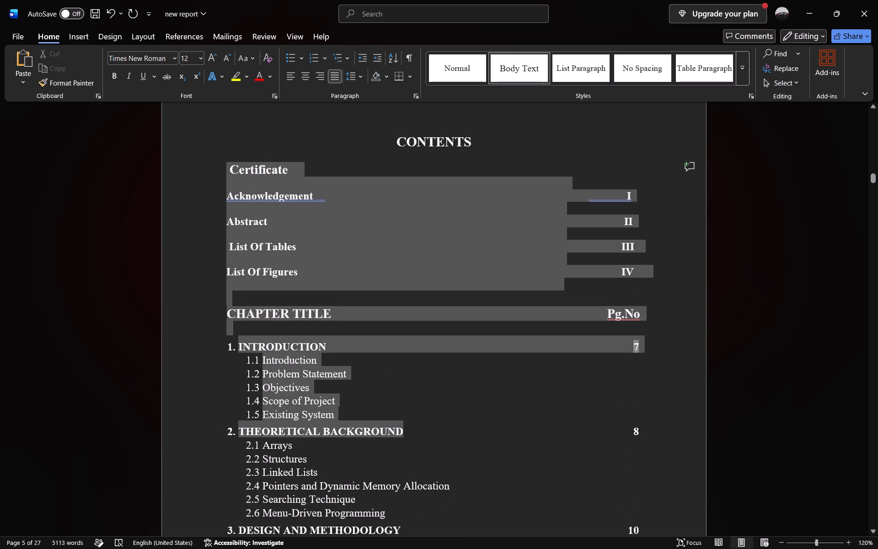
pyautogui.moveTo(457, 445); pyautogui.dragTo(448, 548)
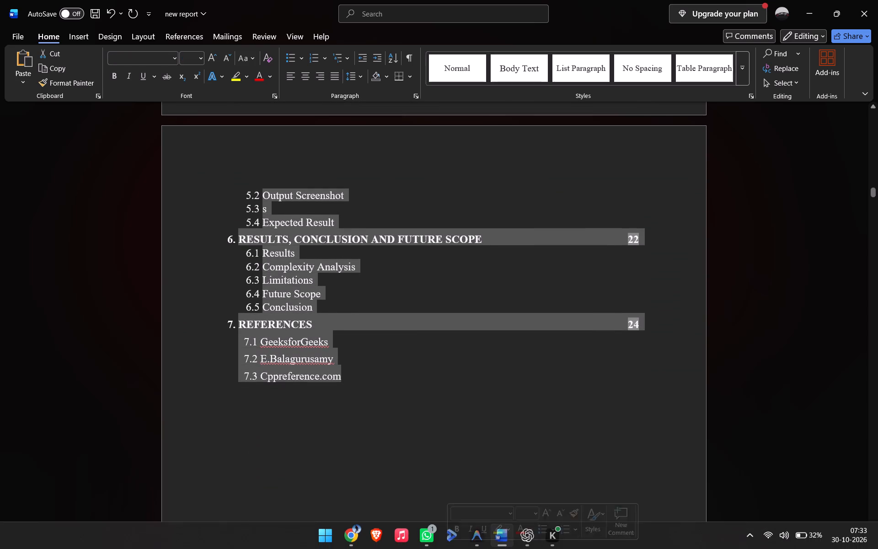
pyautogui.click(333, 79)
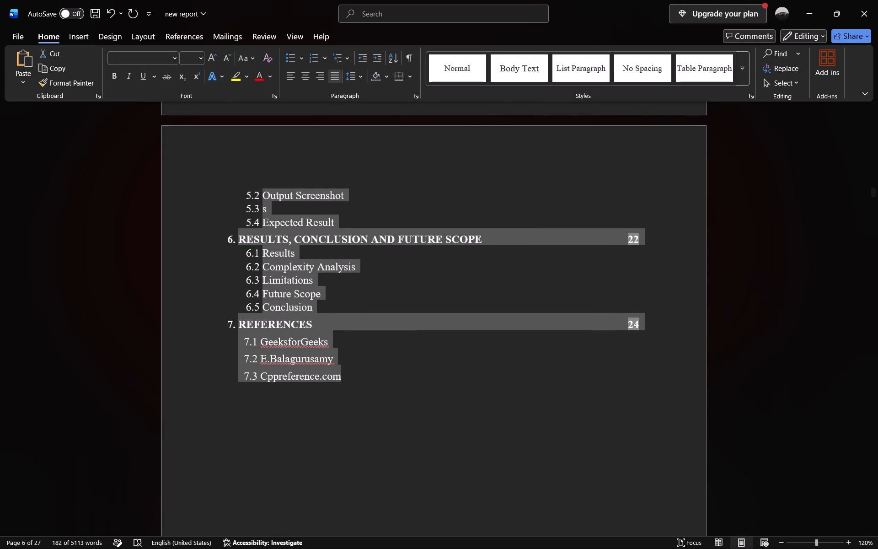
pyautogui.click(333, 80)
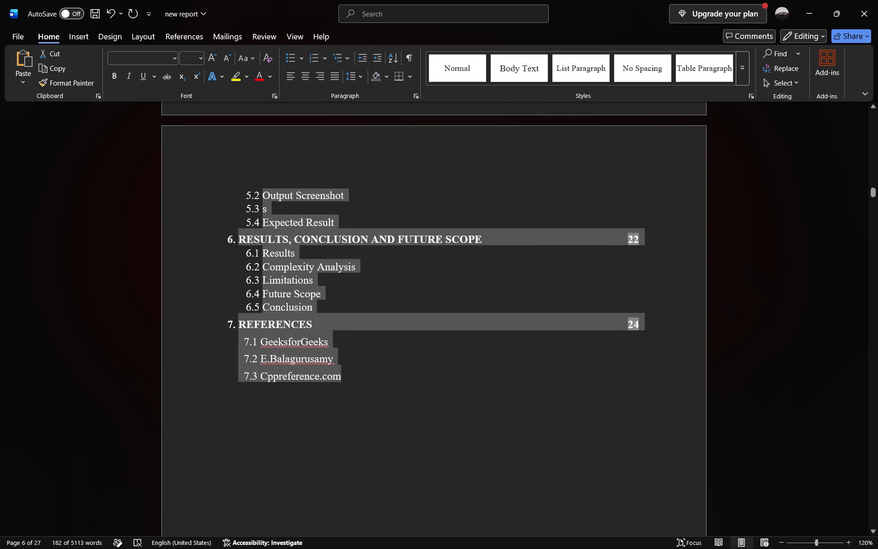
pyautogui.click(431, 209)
# Look through the Contents entries across both pages to check their alignment and numbering.
pyautogui.scroll(6, 431, 209)
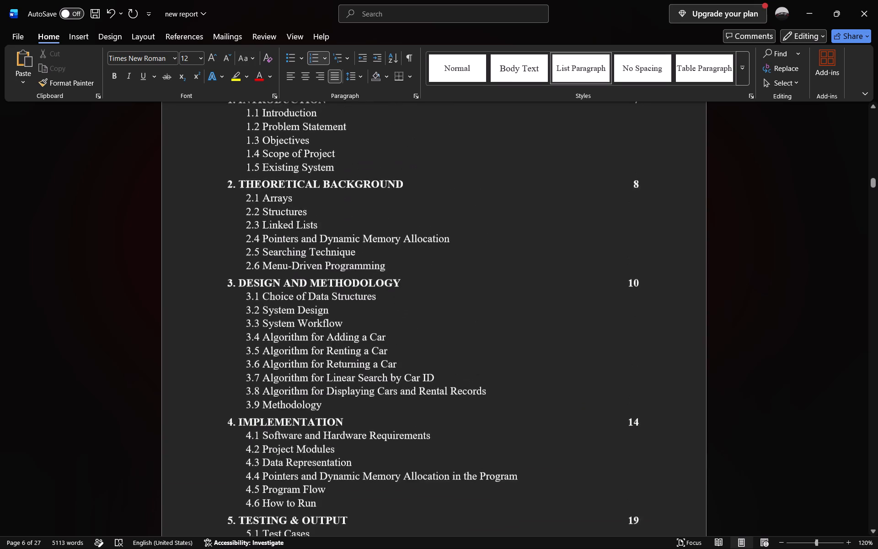
pyautogui.scroll(6, 431, 209)
pyautogui.scroll(-1, 431, 209)
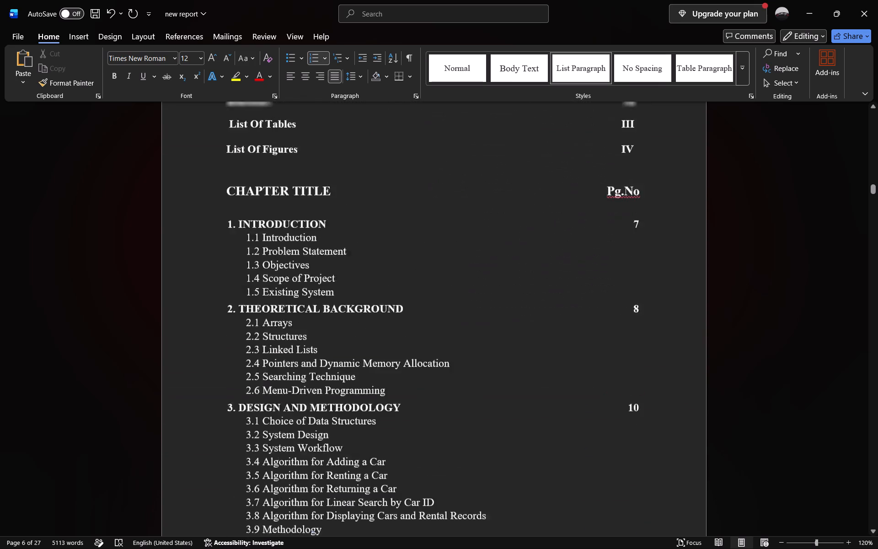
pyautogui.scroll(-3, 431, 209)
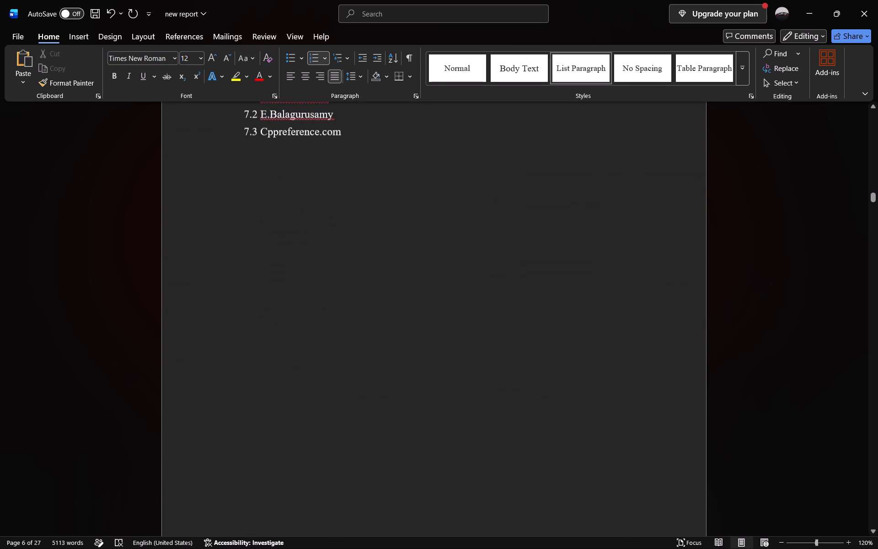
pyautogui.scroll(2, 431, 209)
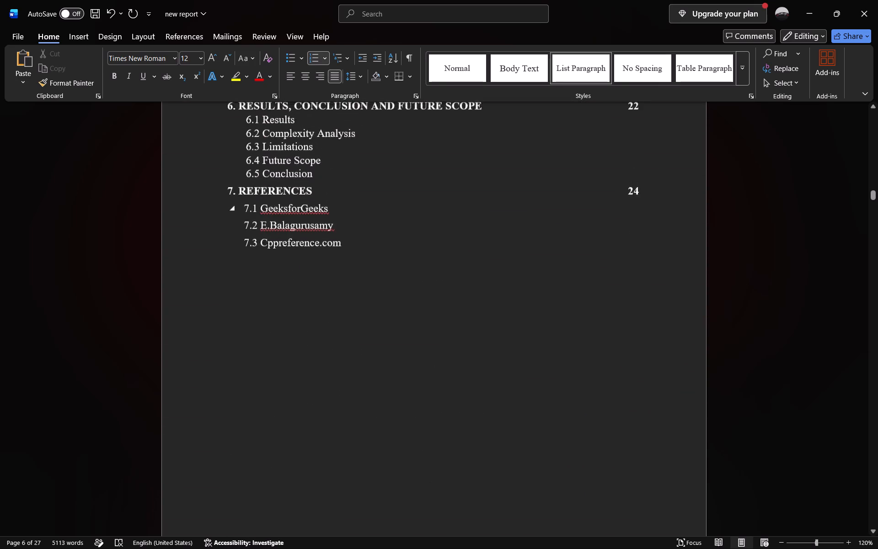
pyautogui.scroll(3, 431, 209)
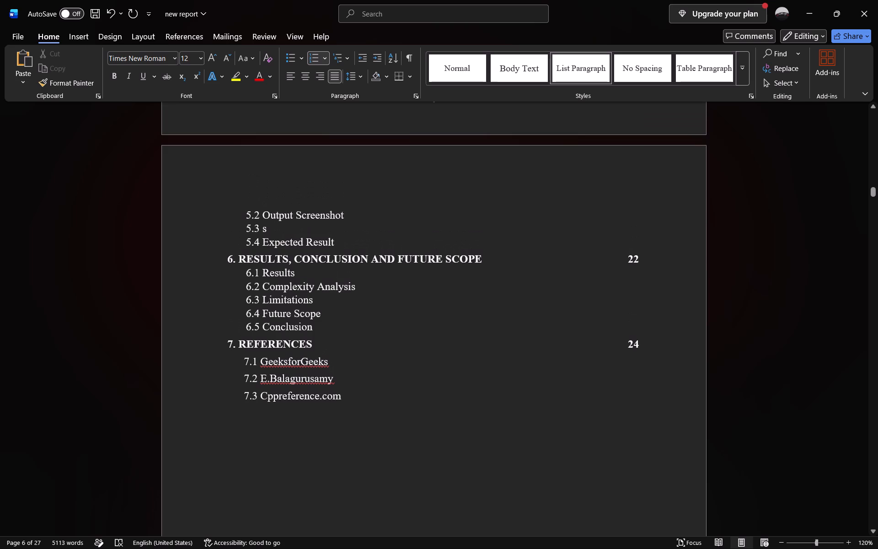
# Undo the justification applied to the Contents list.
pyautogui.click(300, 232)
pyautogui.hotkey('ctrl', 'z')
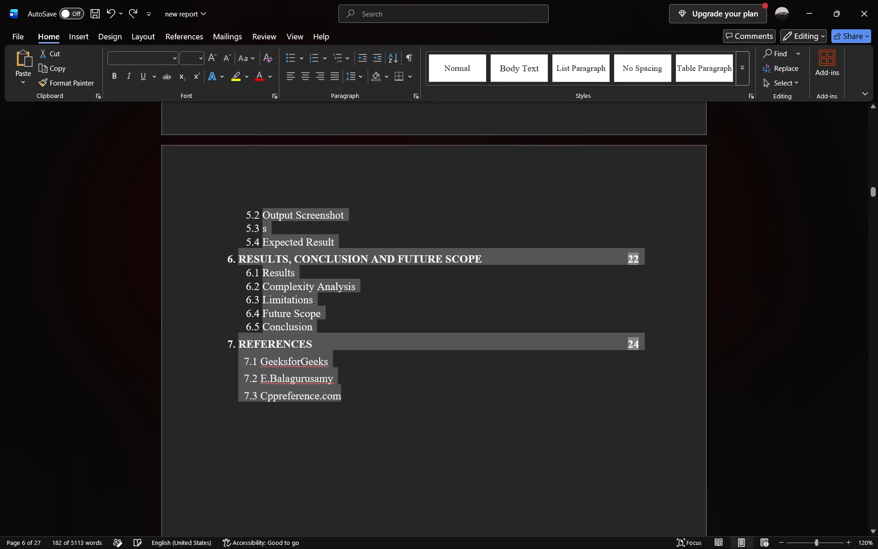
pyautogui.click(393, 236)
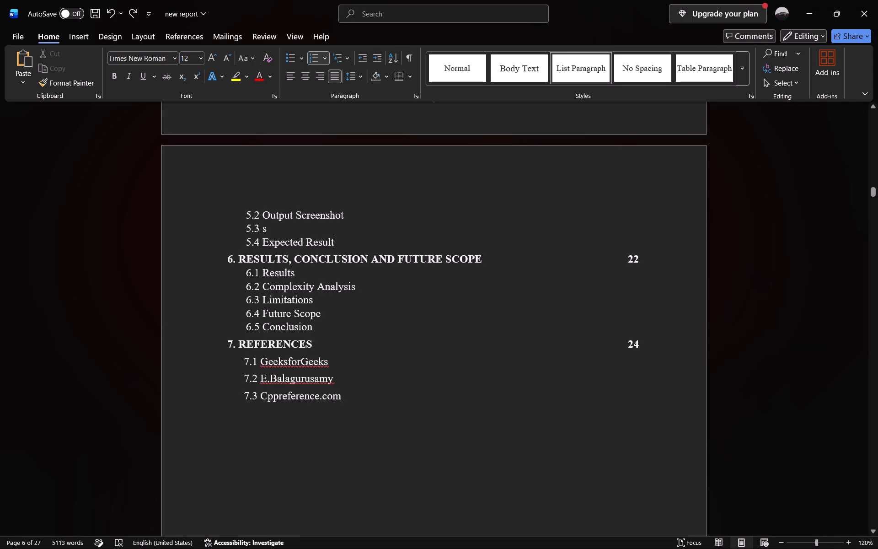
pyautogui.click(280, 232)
pyautogui.hotkey('alt', 'Tab')
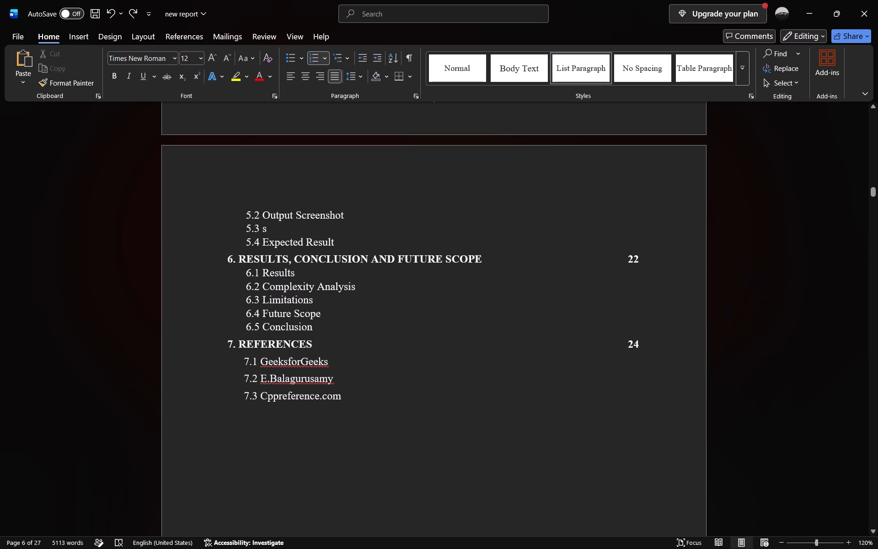
pyautogui.click(277, 230)
pyautogui.press('BackSpace')
pyautogui.press('BackSpace')
pyautogui.press('BackSpace')
pyautogui.press('BackSpace')
pyautogui.press('BackSpace')
pyautogui.press('BackSpace')
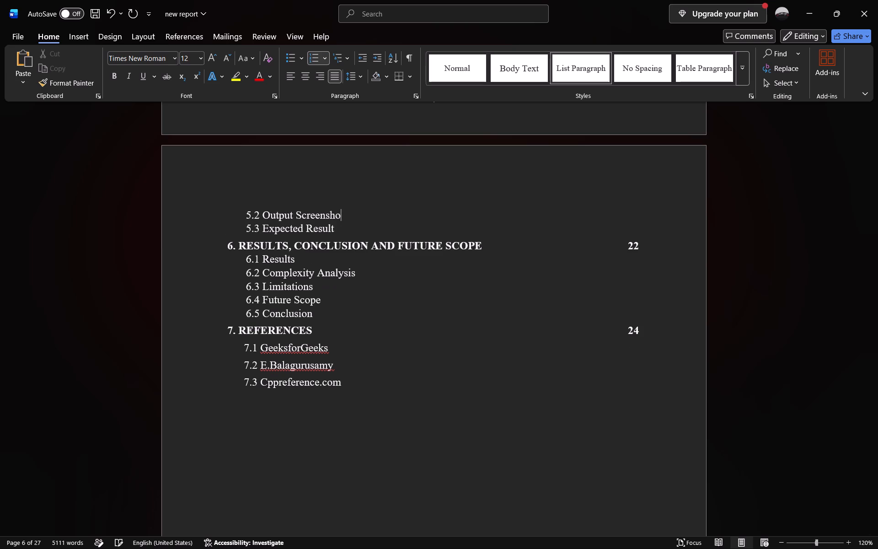
pyautogui.hotkey('ctrl', 'z')
# Review the Contents entries for sections 5 to 7, plus the List of Tables and List of Figures.
pyautogui.click(387, 311)
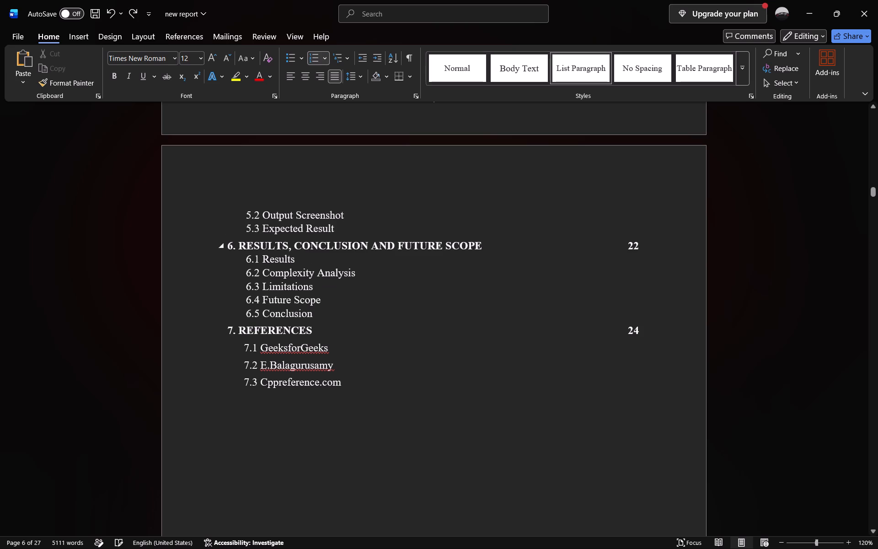
pyautogui.tripleClick(454, 237)
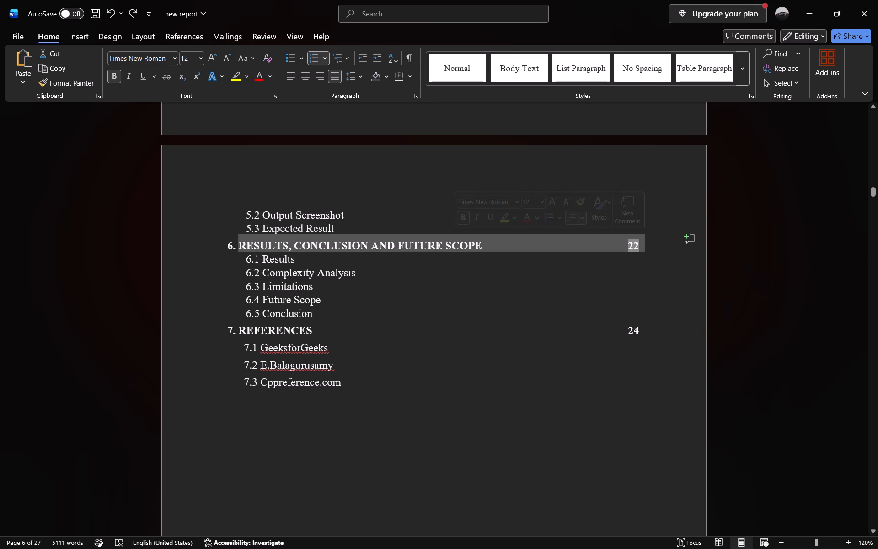
pyautogui.click(439, 338)
pyautogui.scroll(1, 439, 338)
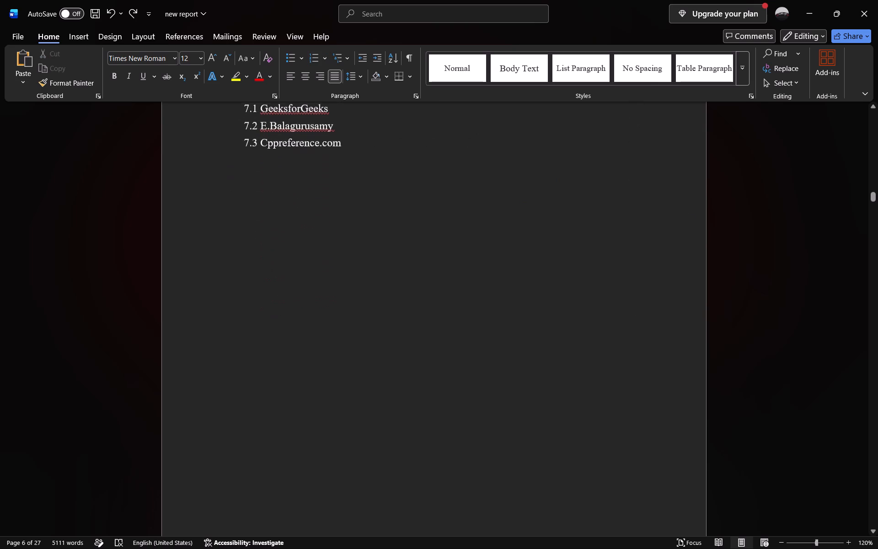
pyautogui.scroll(1, 439, 338)
pyautogui.scroll(-4, 439, 338)
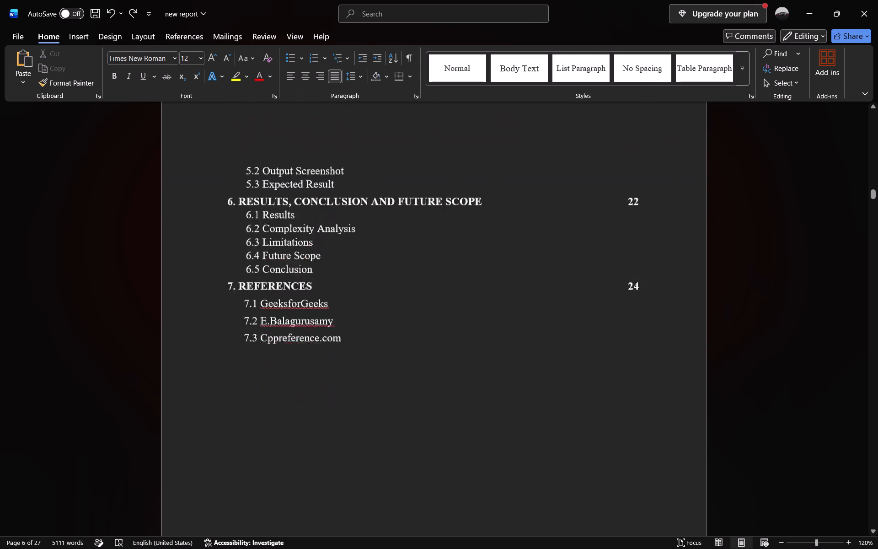
pyautogui.scroll(-4, 439, 338)
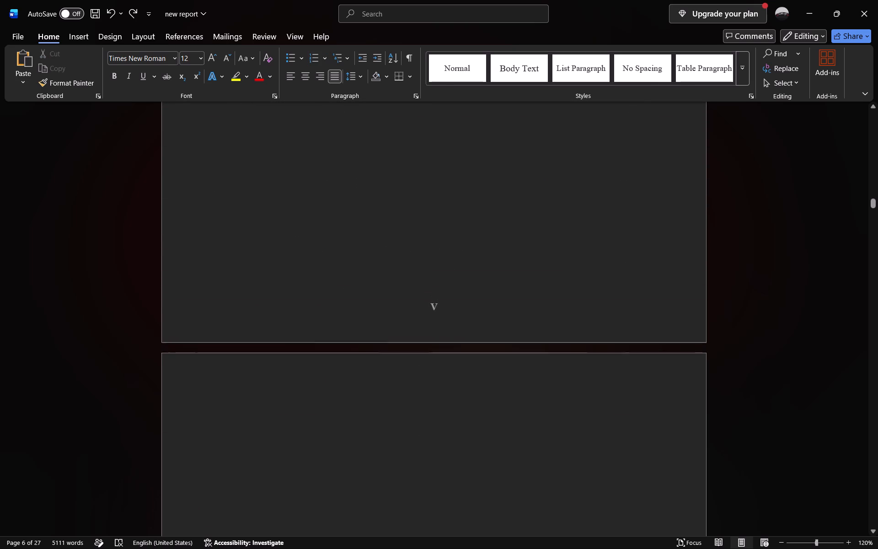
pyautogui.scroll(-4, 439, 338)
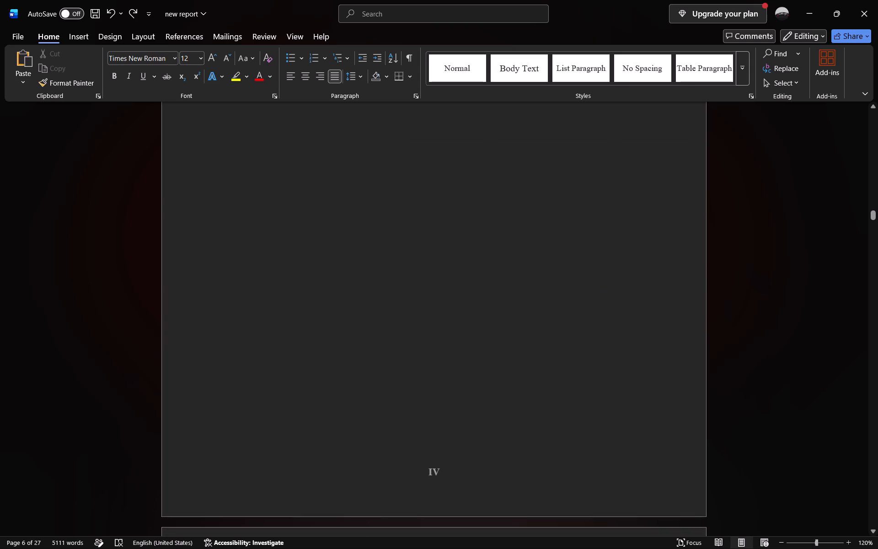
pyautogui.scroll(5, 439, 338)
pyautogui.scroll(-6, 439, 338)
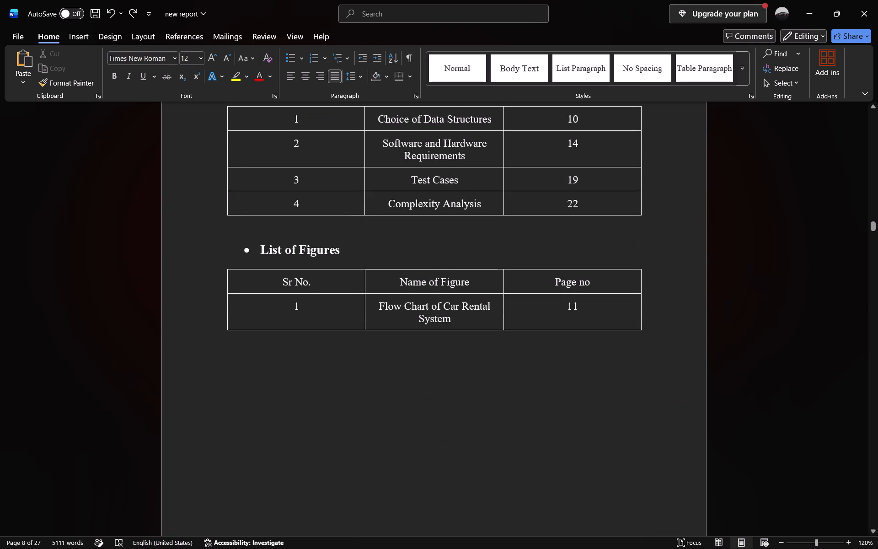
pyautogui.moveTo(288, 115); pyautogui.dragTo(546, 223)
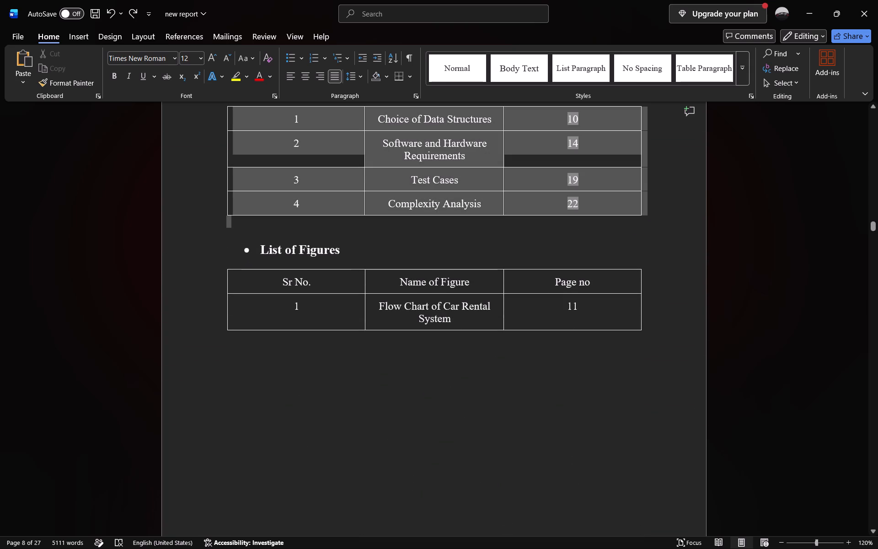
pyautogui.moveTo(546, 223); pyautogui.dragTo(576, 215)
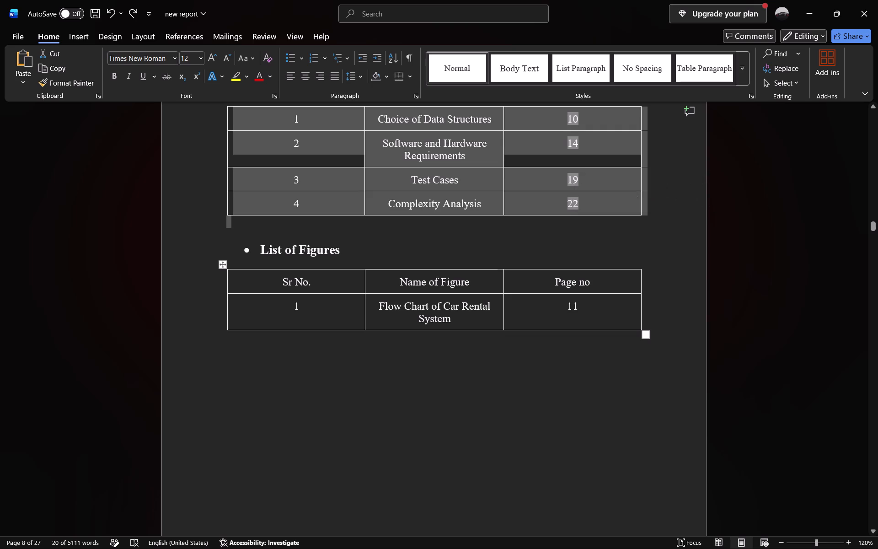
pyautogui.click(312, 313)
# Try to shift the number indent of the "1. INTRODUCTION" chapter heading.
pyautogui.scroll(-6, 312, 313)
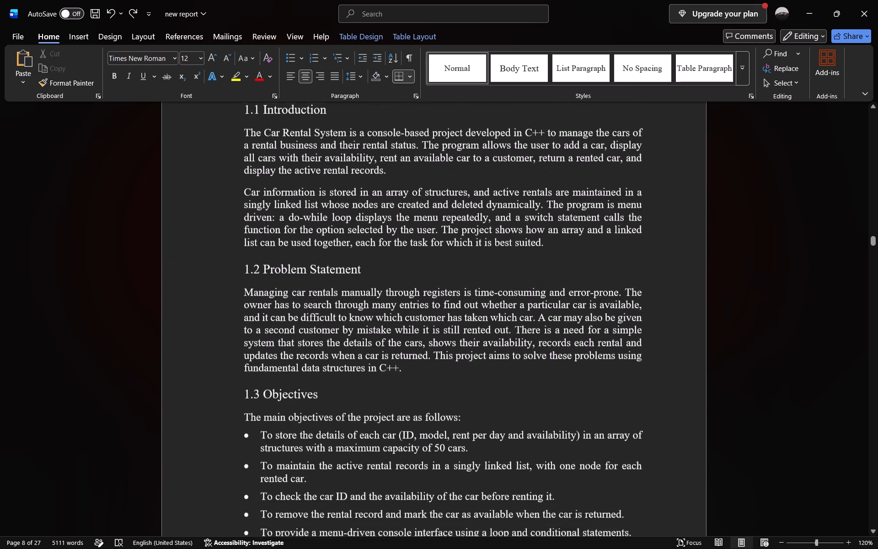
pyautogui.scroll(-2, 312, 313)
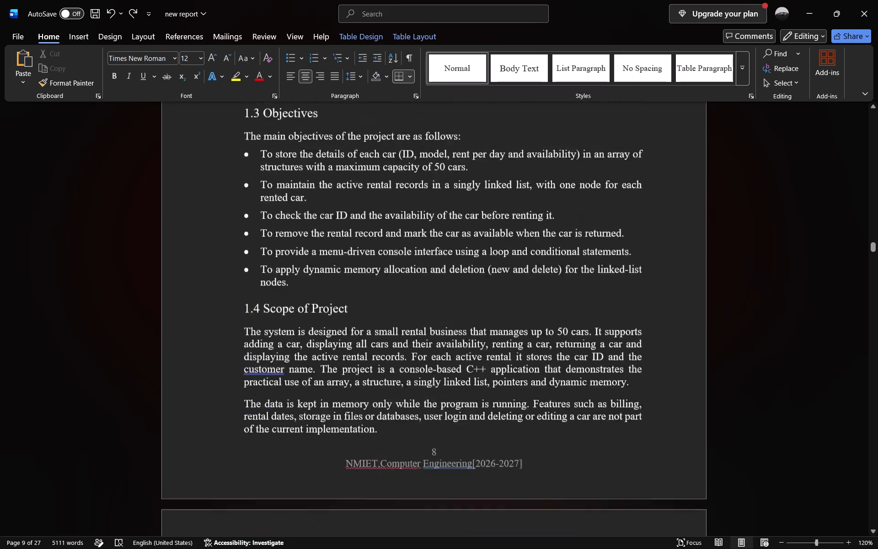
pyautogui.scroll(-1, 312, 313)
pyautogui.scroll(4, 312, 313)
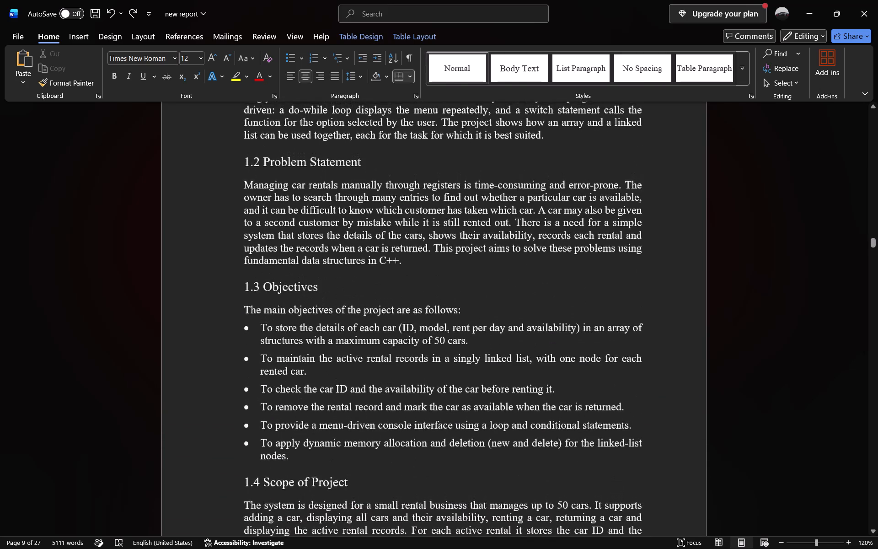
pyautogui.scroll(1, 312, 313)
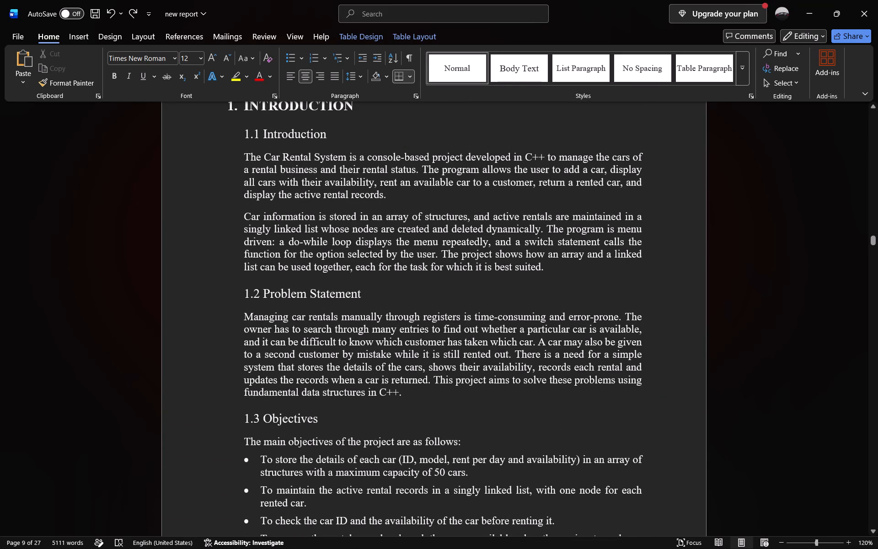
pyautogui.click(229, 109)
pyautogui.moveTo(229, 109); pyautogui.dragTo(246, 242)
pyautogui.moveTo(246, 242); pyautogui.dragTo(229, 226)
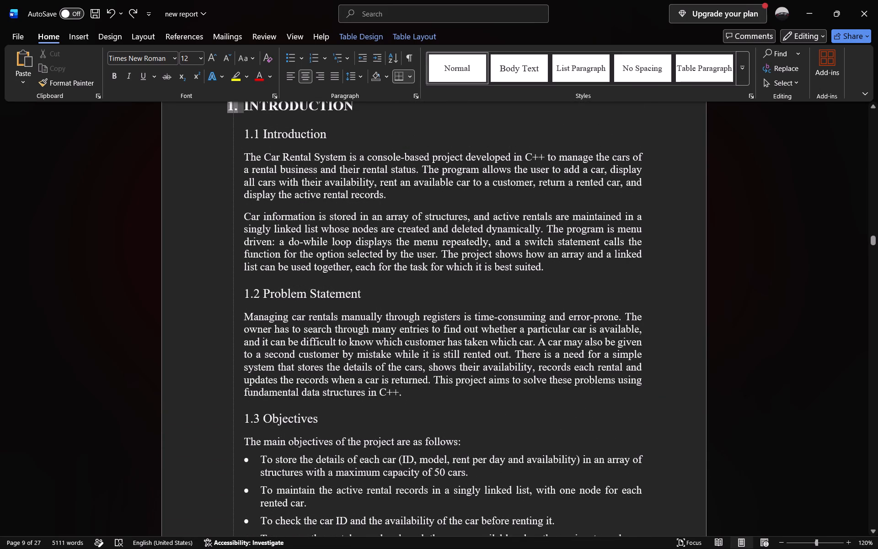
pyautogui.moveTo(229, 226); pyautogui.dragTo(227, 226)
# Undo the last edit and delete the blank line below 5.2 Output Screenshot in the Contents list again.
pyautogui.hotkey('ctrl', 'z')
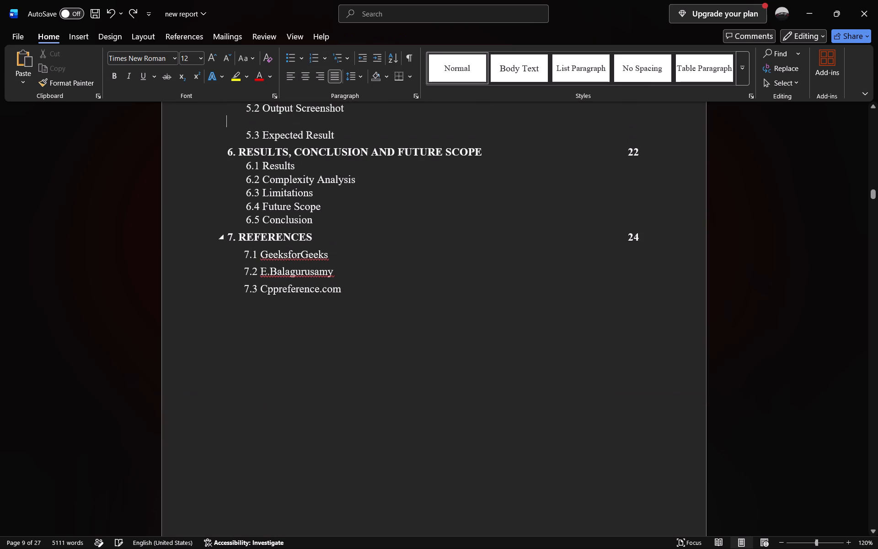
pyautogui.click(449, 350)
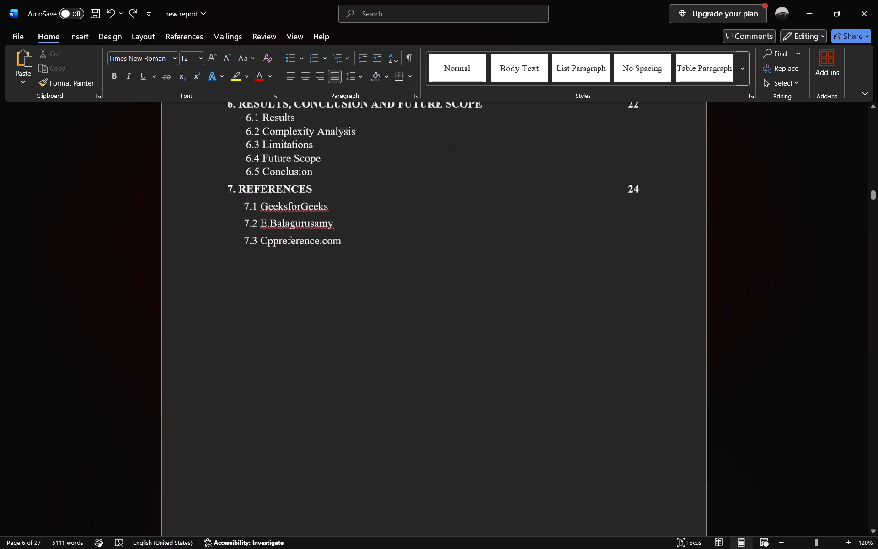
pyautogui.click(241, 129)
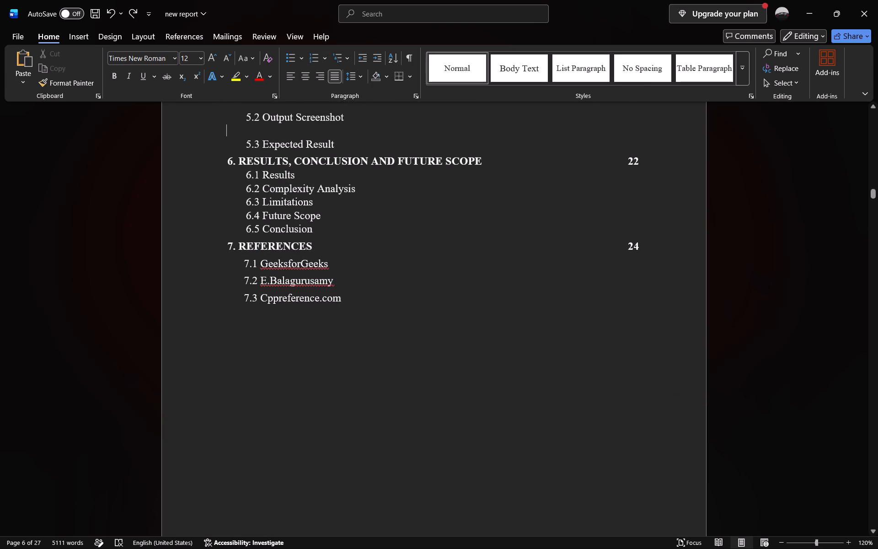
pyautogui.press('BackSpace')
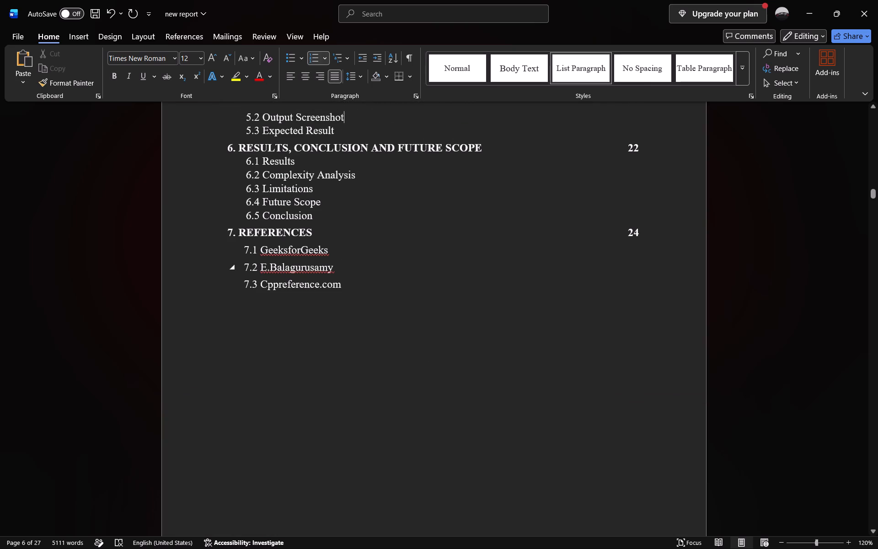
# Look over the pages from the end of the Contents list through the tables and figures lists to chapters 1 and 2.
pyautogui.click(366, 306)
pyautogui.scroll(-12, 366, 306)
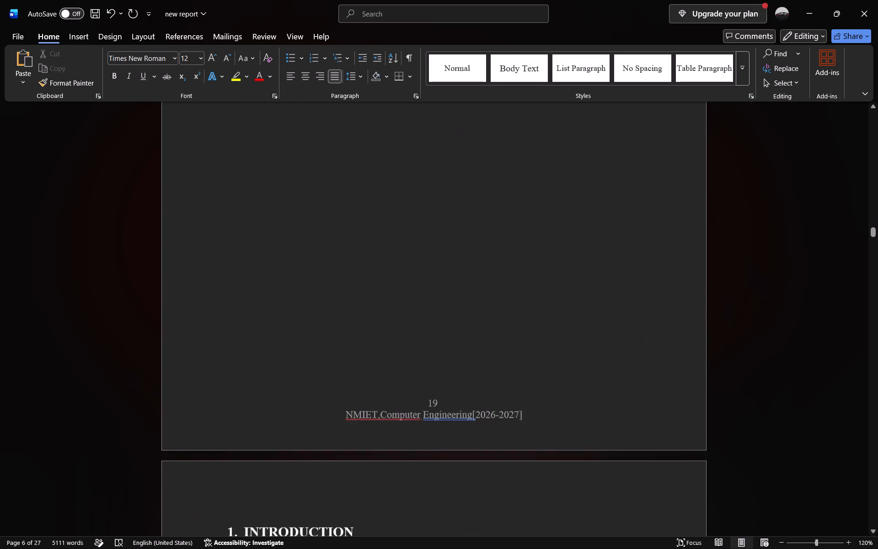
pyautogui.scroll(8, 366, 306)
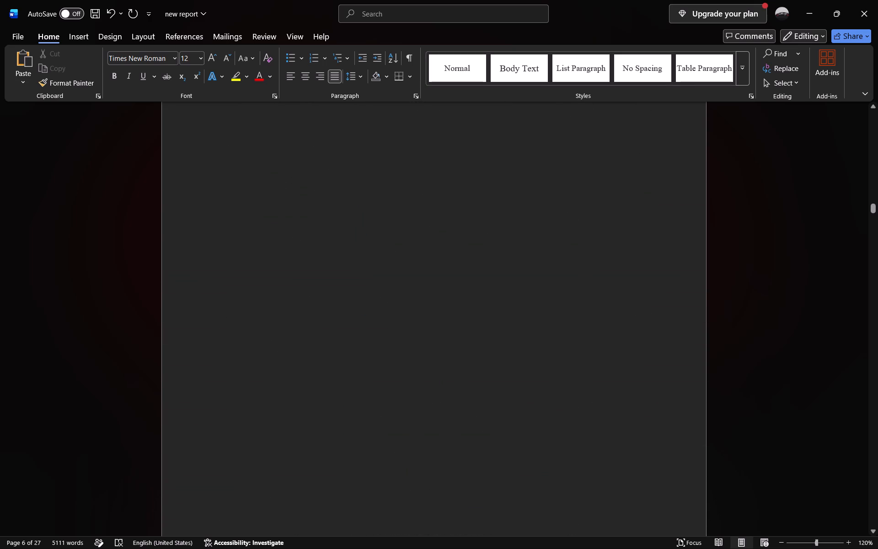
pyautogui.scroll(-5, 366, 306)
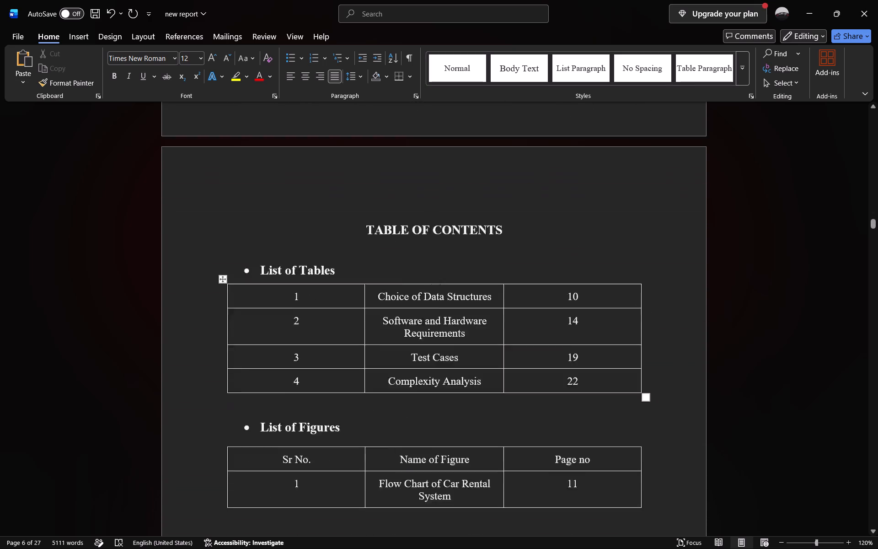
pyautogui.scroll(4, 366, 306)
pyautogui.scroll(-1, 366, 306)
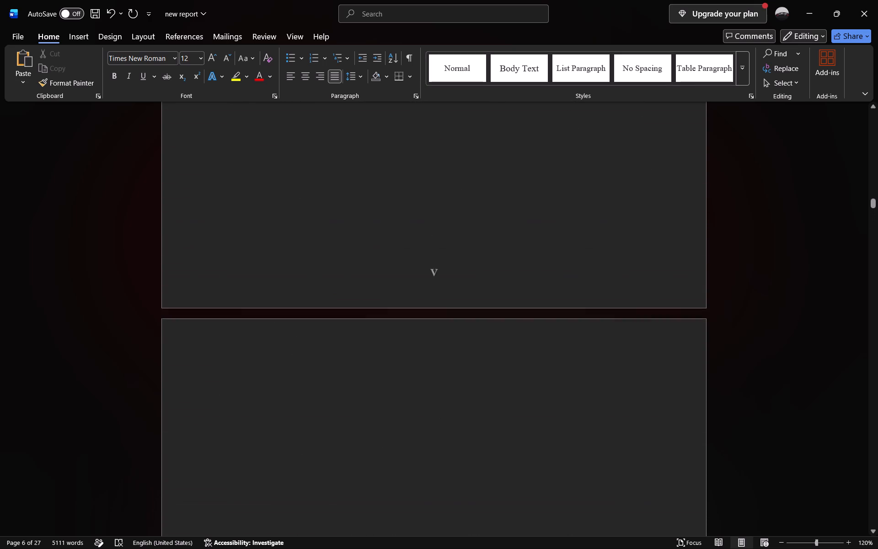
pyautogui.scroll(-2, 366, 306)
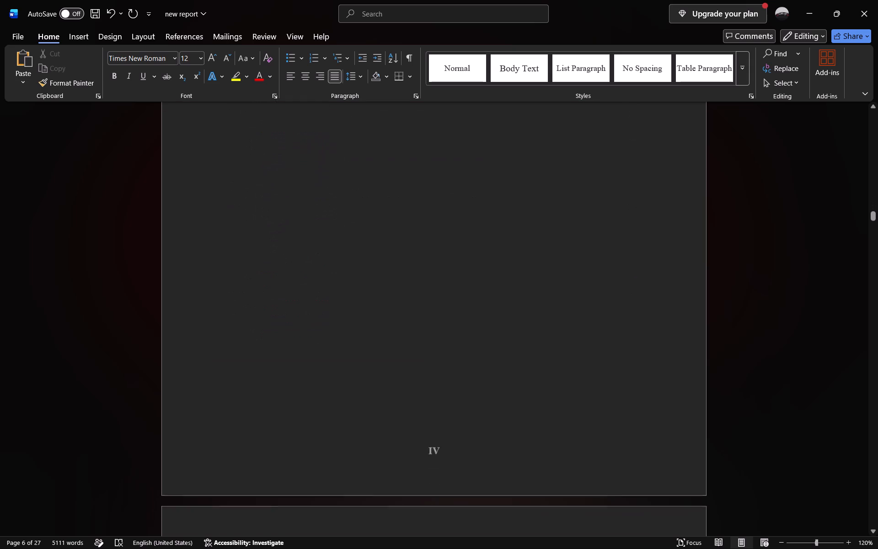
pyautogui.scroll(-4, 366, 306)
pyautogui.scroll(3, 366, 306)
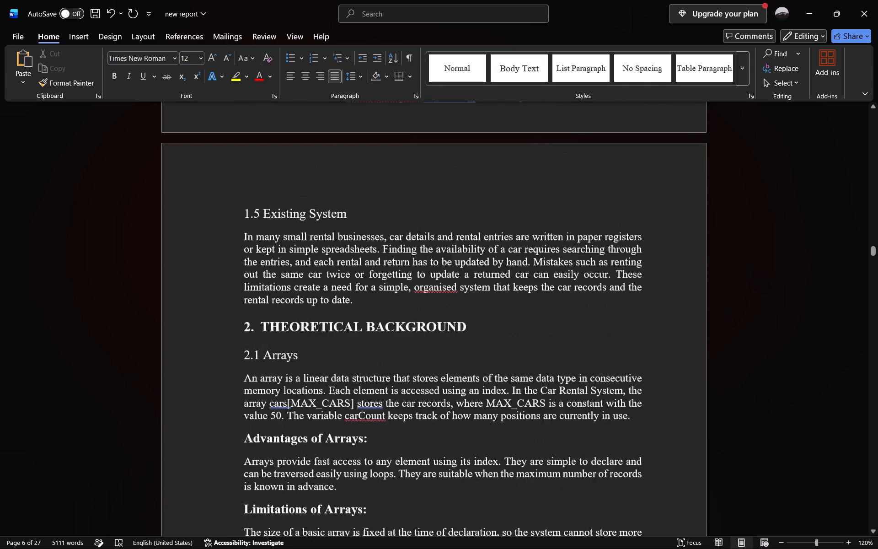
pyautogui.scroll(2, 366, 306)
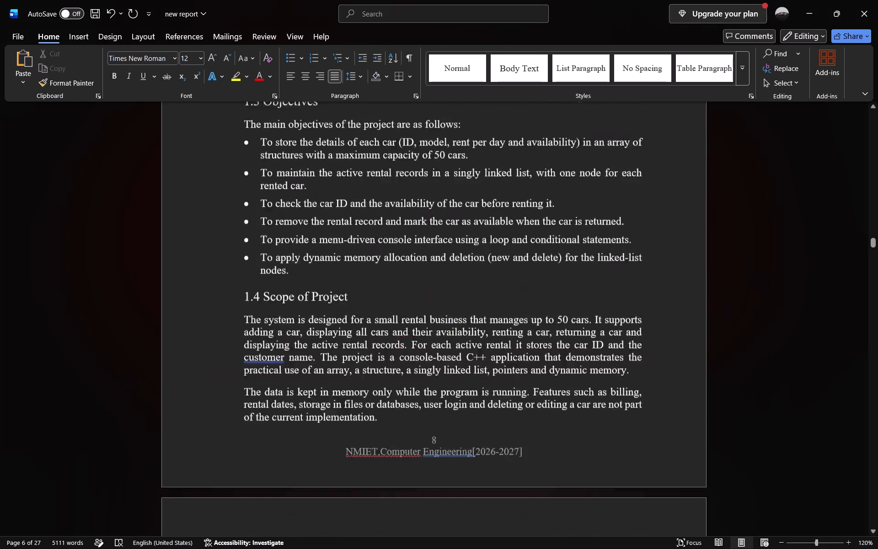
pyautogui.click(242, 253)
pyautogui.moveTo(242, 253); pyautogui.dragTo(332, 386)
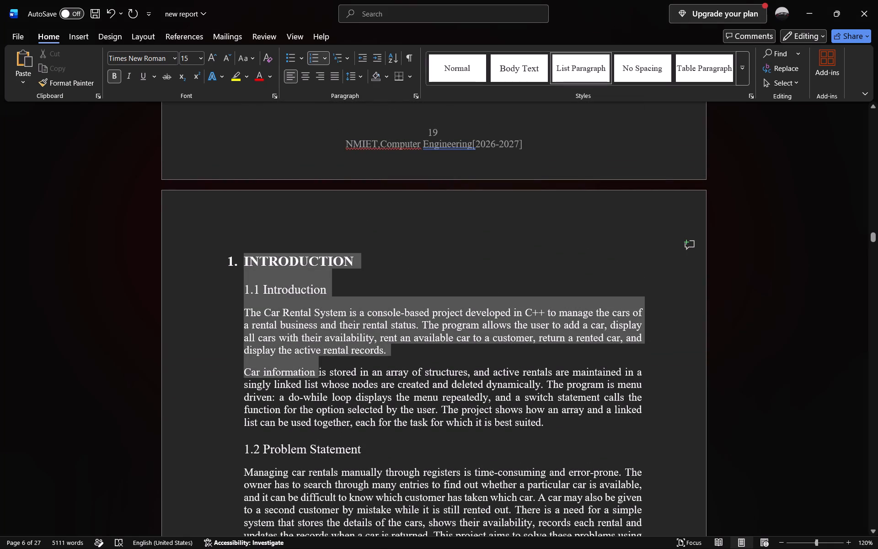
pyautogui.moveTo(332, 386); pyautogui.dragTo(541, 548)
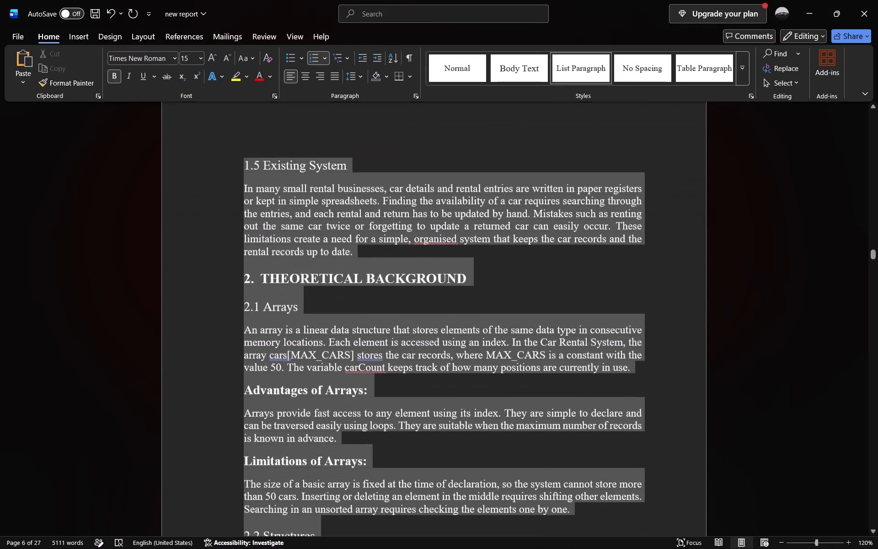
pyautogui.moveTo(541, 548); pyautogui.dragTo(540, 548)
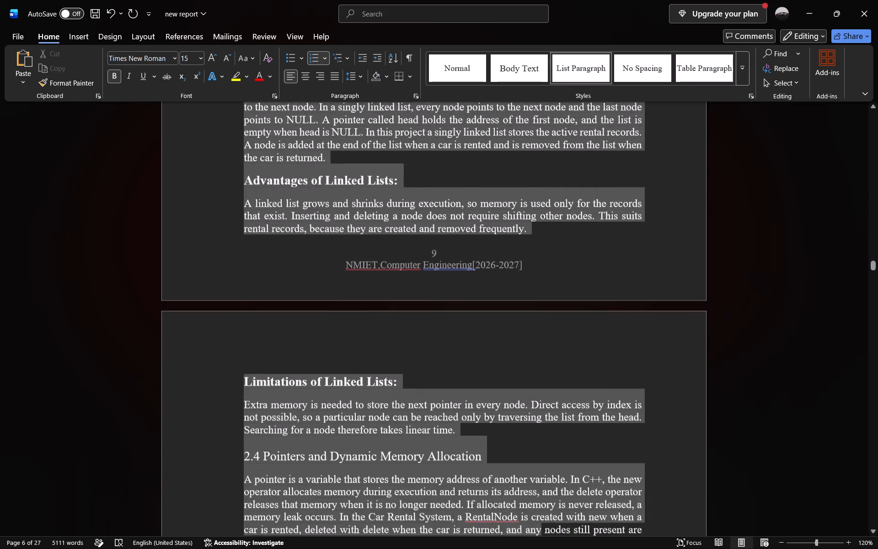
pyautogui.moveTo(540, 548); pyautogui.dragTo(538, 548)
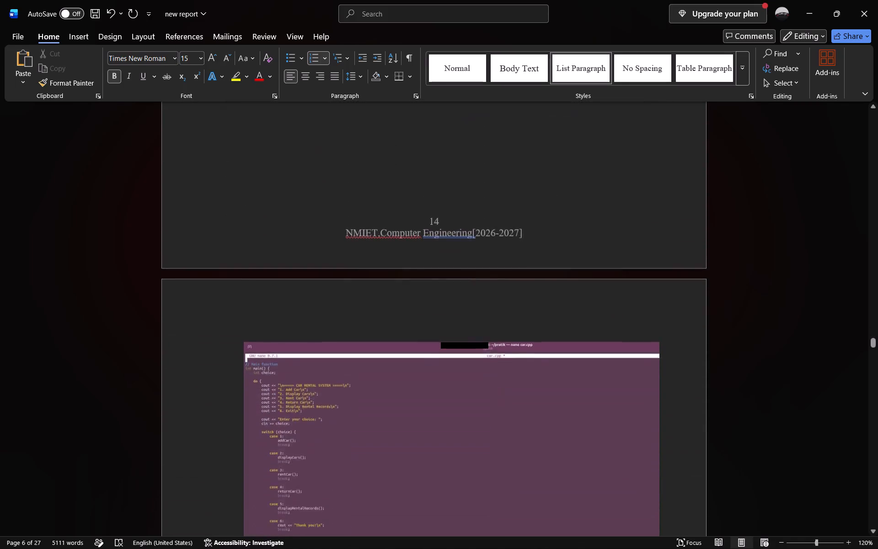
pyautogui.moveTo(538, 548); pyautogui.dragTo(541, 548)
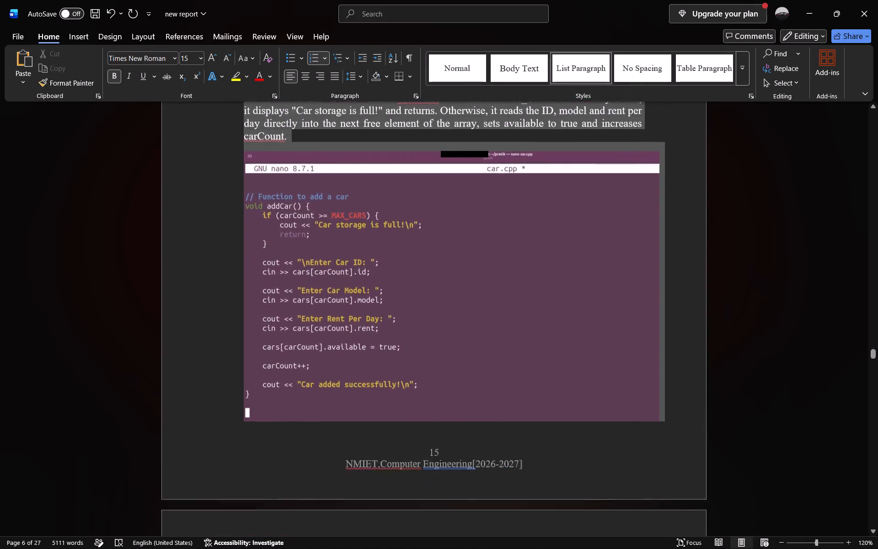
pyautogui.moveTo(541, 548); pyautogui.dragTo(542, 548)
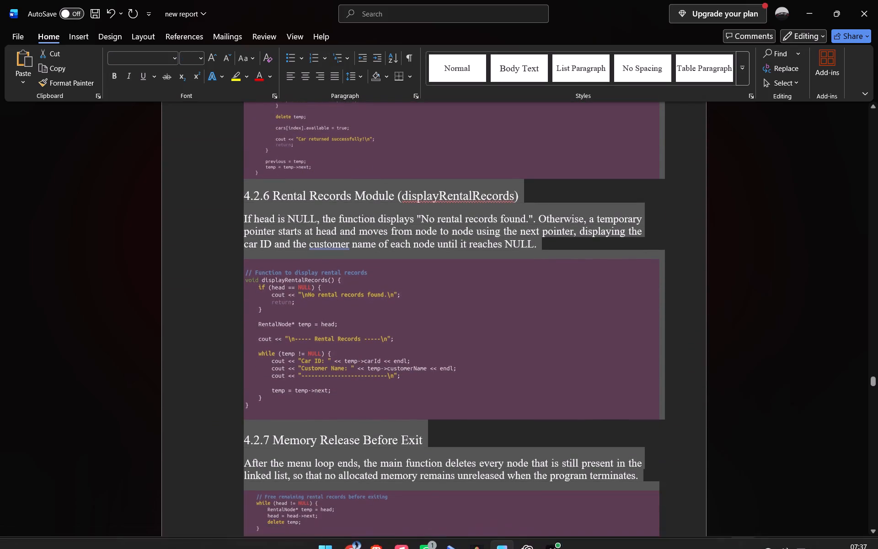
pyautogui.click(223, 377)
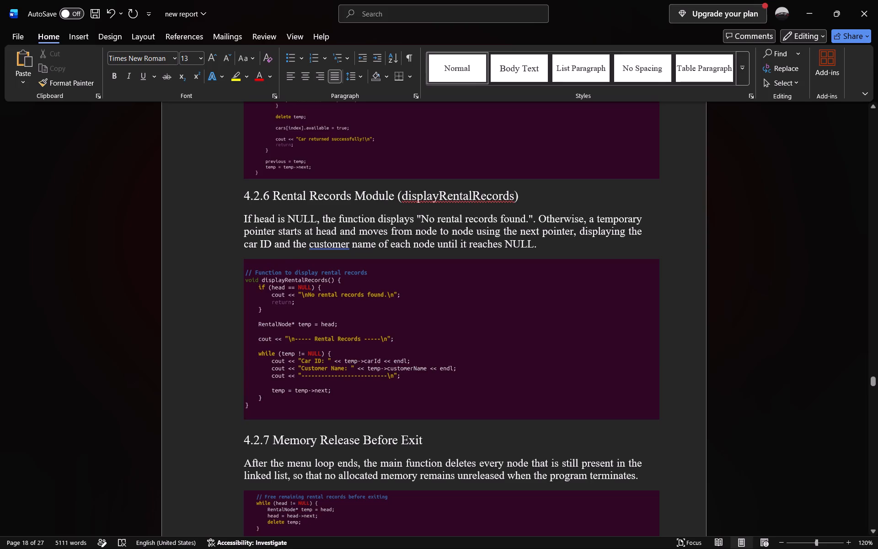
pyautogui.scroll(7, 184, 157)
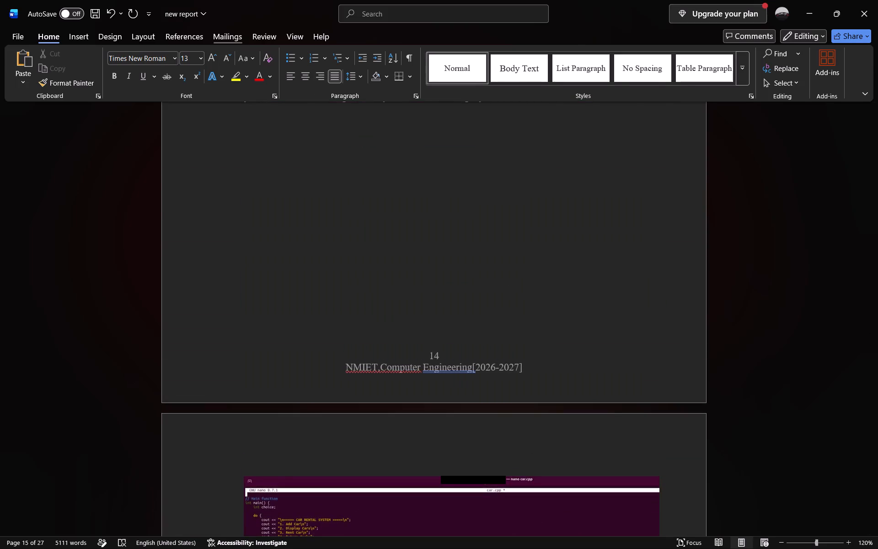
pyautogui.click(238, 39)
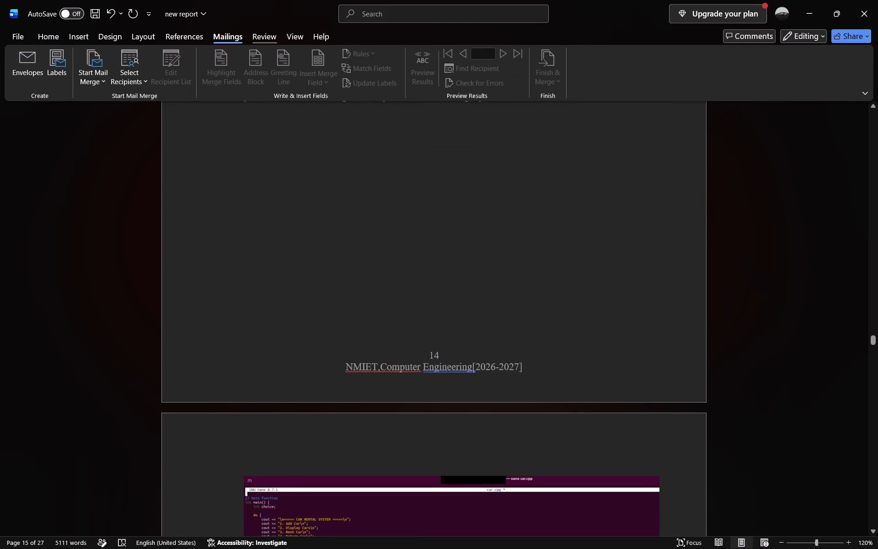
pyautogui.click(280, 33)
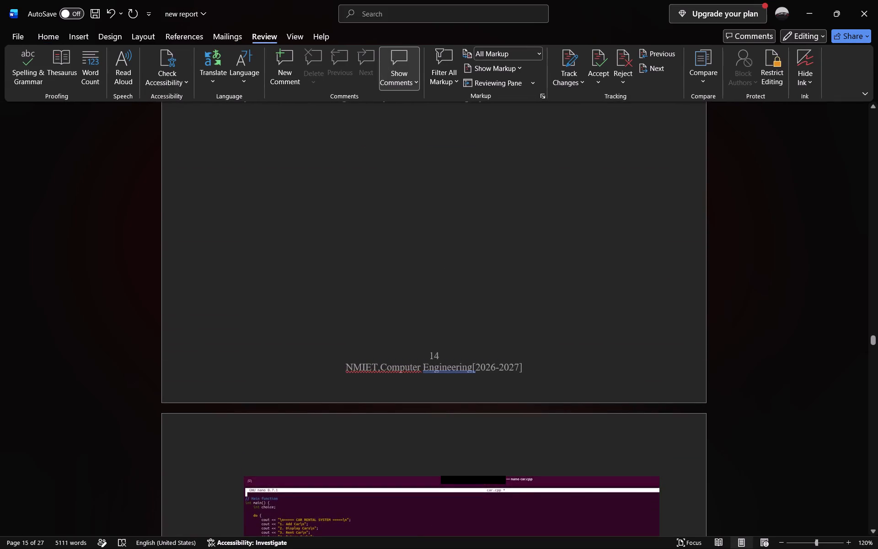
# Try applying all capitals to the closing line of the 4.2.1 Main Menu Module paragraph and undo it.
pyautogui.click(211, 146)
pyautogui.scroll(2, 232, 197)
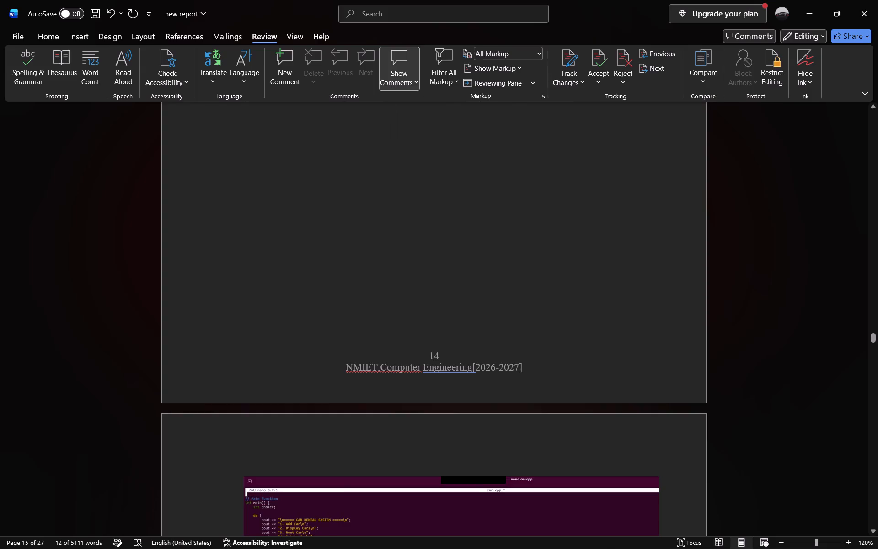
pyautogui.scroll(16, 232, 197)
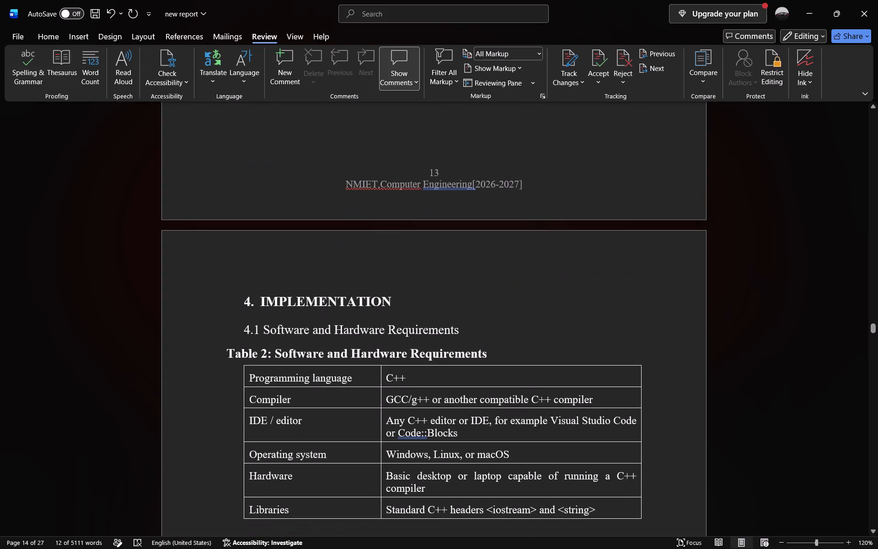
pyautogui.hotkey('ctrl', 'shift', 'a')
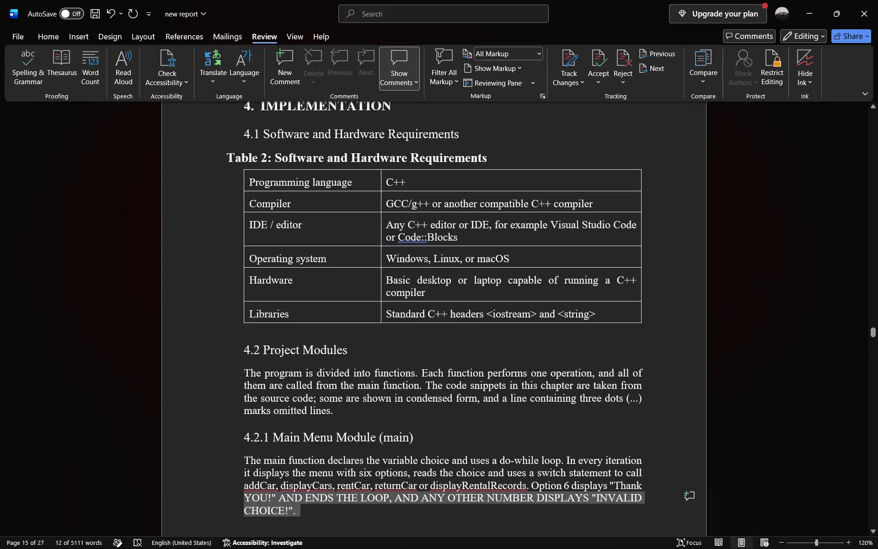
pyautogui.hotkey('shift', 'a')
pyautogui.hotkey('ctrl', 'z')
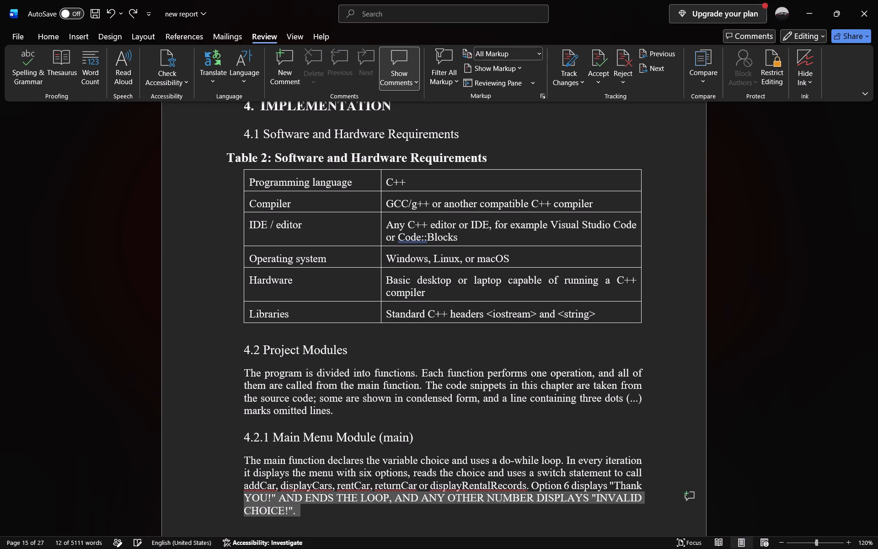
# Select the whole document and turn on the ruler.
pyautogui.doubleClick(304, 350)
pyautogui.hotkey('ctrl', 'a')
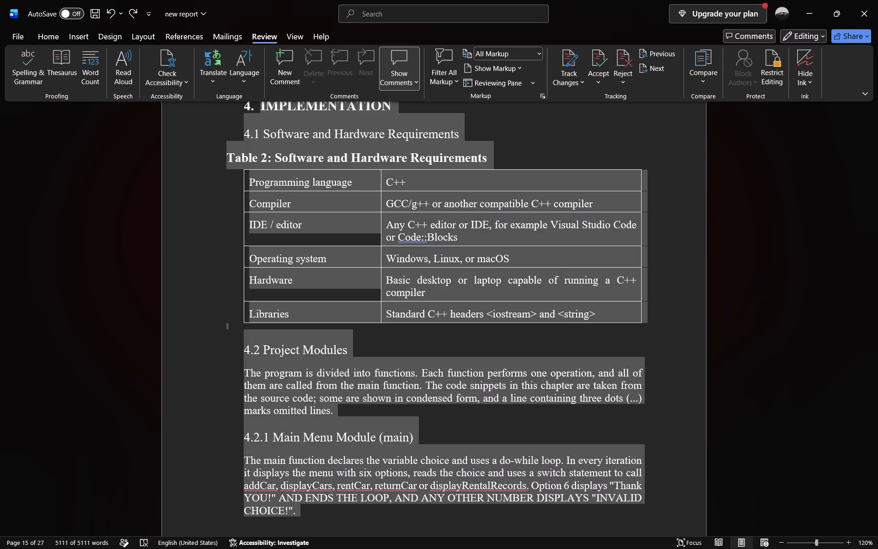
pyautogui.scroll(7, 304, 350)
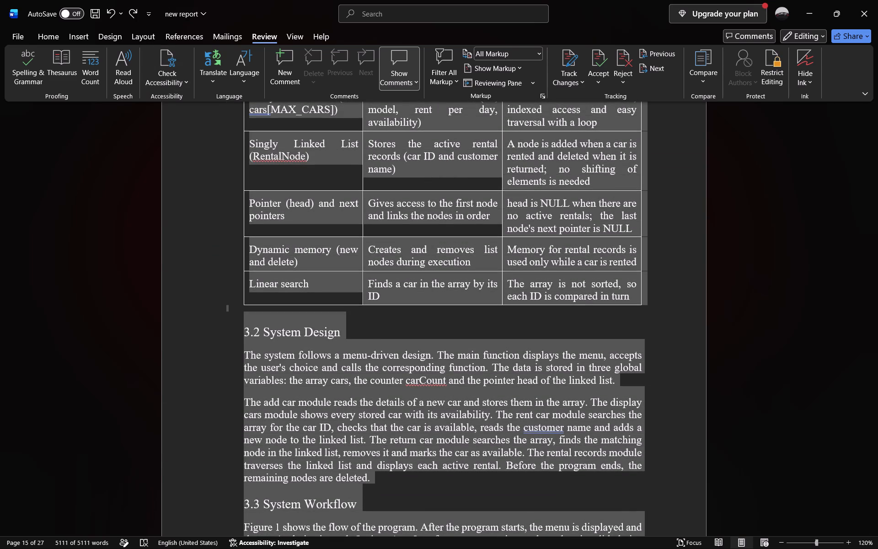
pyautogui.click(112, 38)
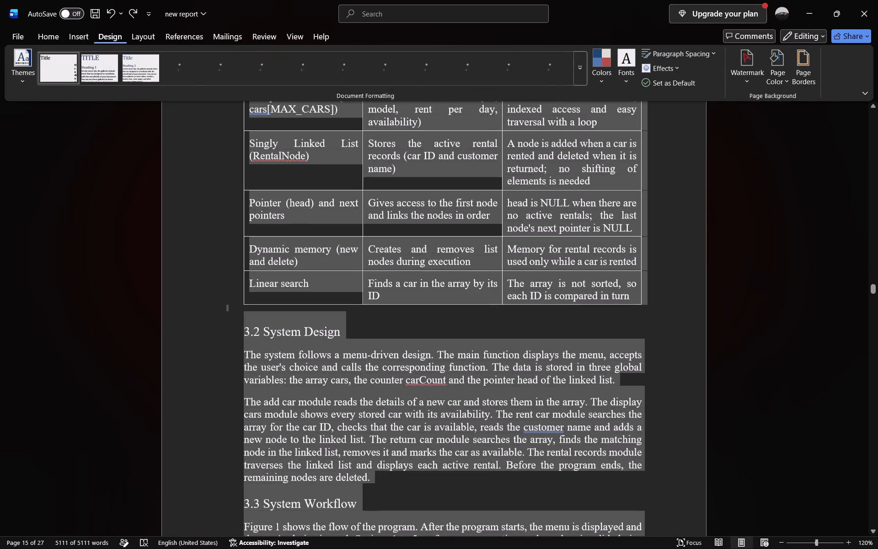
pyautogui.click(149, 40)
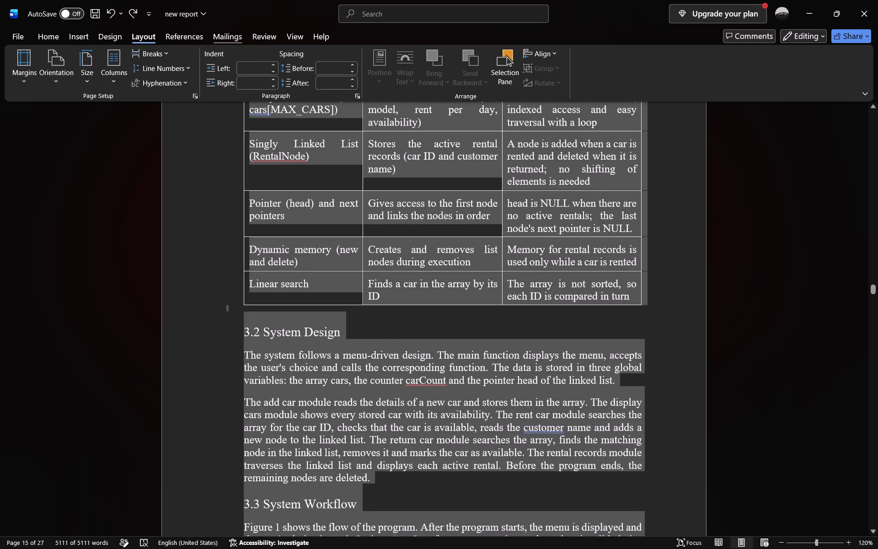
pyautogui.click(299, 32)
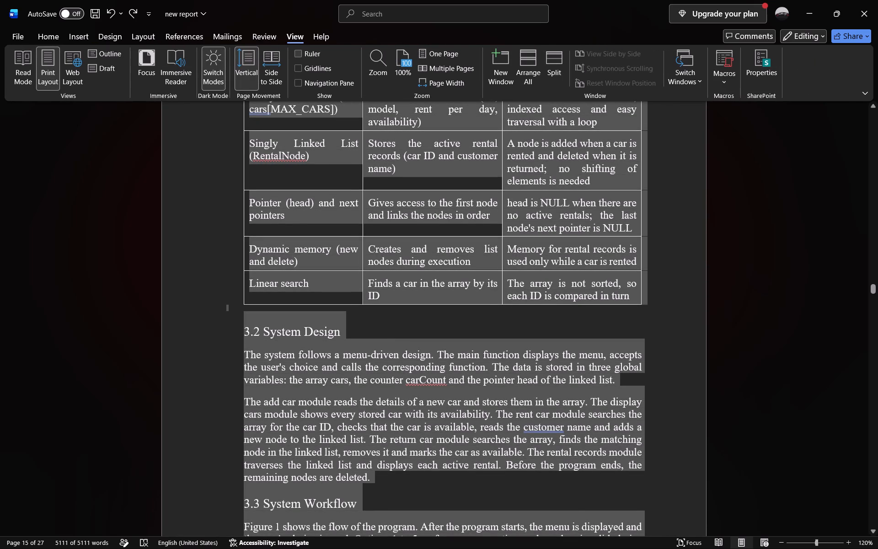
pyautogui.click(317, 55)
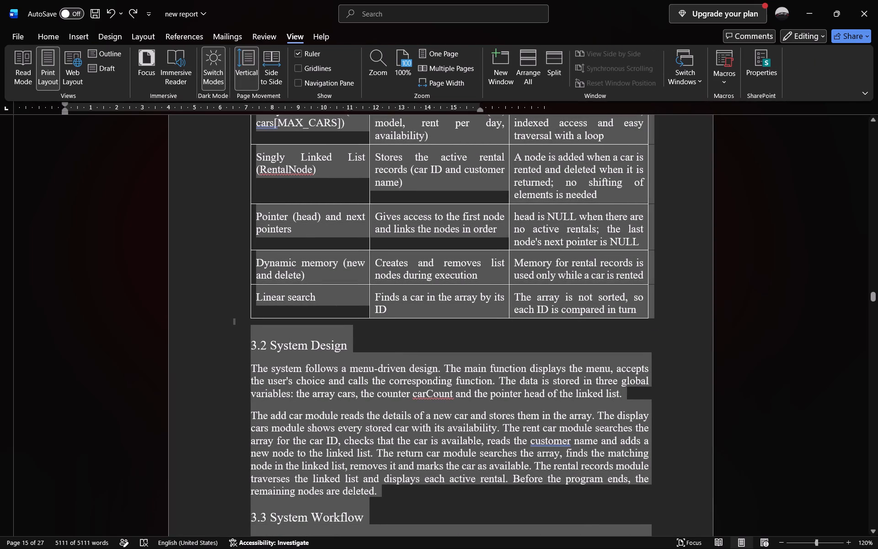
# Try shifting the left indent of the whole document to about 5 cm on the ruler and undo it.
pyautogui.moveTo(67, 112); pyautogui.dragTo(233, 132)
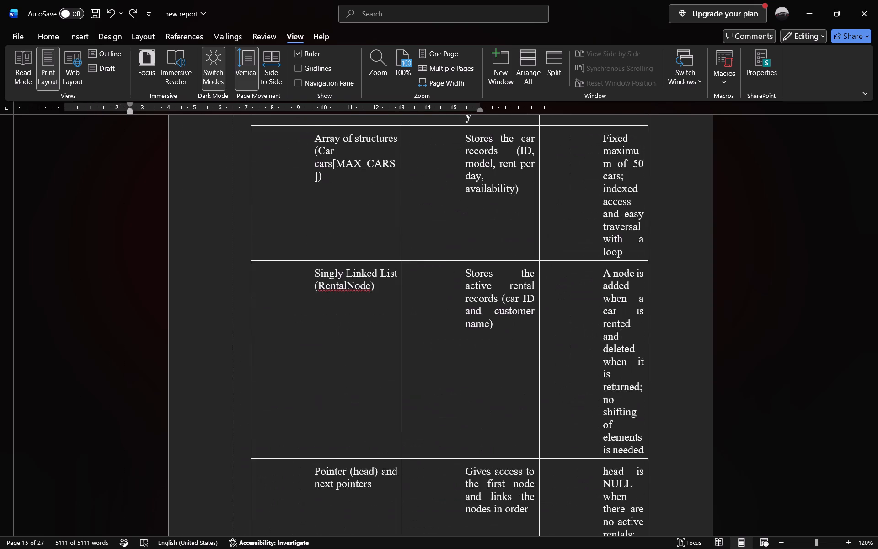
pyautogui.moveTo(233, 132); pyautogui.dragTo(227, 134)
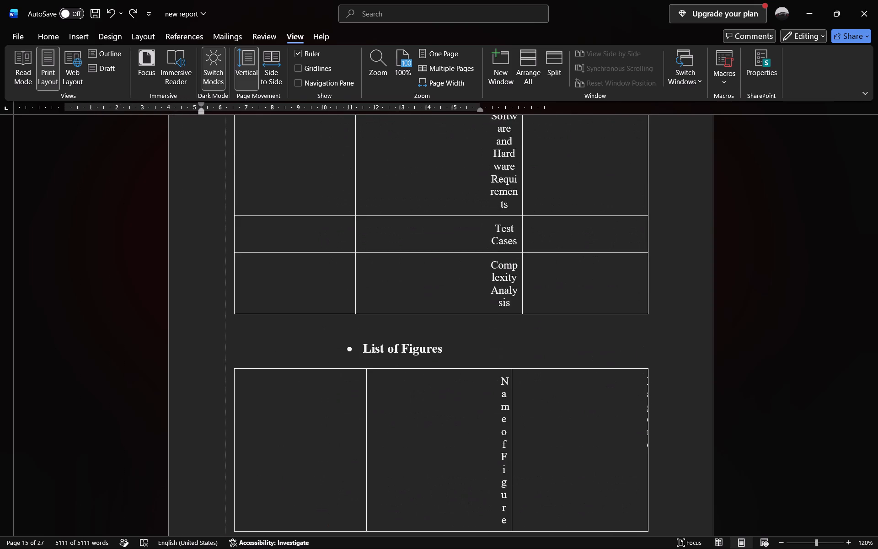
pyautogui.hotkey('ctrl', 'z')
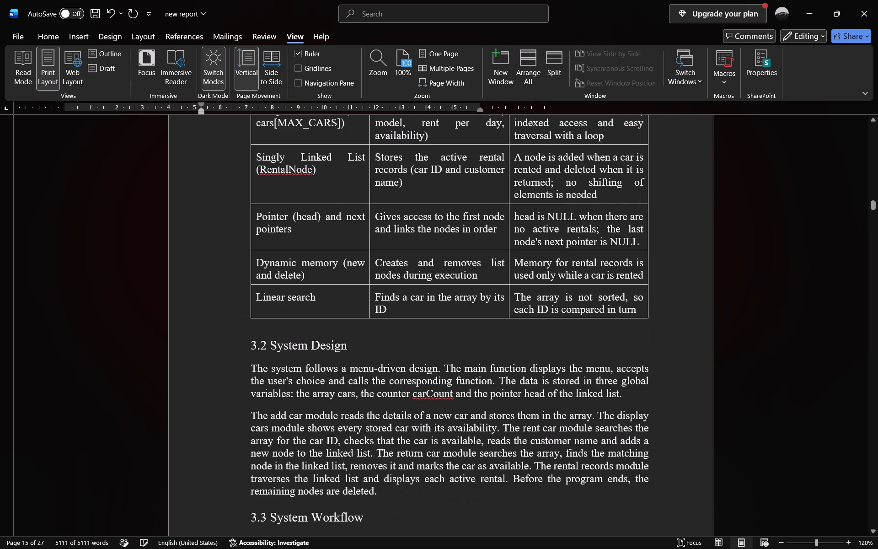
# Undo the capitals in section 4.2.1 and the earlier edits, back past the blank-line deletion below 5.2 Output Screenshot in the Contents list.
pyautogui.hotkey('ctrl', 'z')
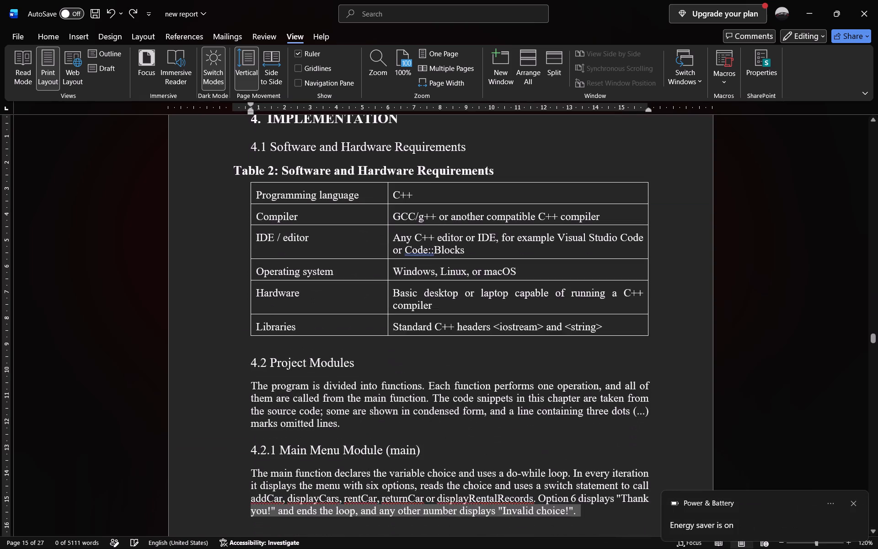
pyautogui.hotkey('ctrl', 'z')
pyautogui.hotkey('ctrl', 'z')
pyautogui.hotkey('ctrl', 'z')
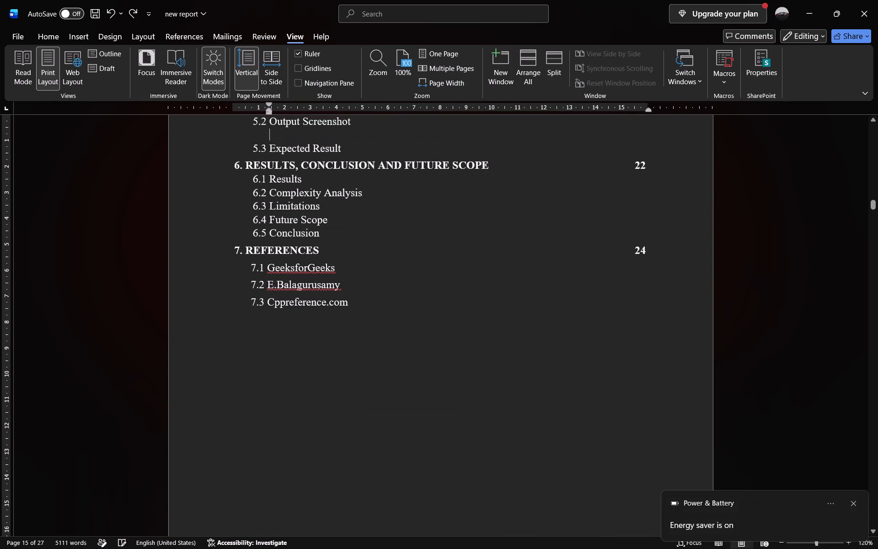
pyautogui.keyDown('ctrl'); pyautogui.click(227, 134); pyautogui.keyUp('ctrl')
pyautogui.hotkey('ctrl', 'z')
pyautogui.hotkey('ctrl', 'z')
pyautogui.keyDown('ctrl'); pyautogui.click(227, 134); pyautogui.keyUp('ctrl')
pyautogui.hotkey('ctrl', 'z')
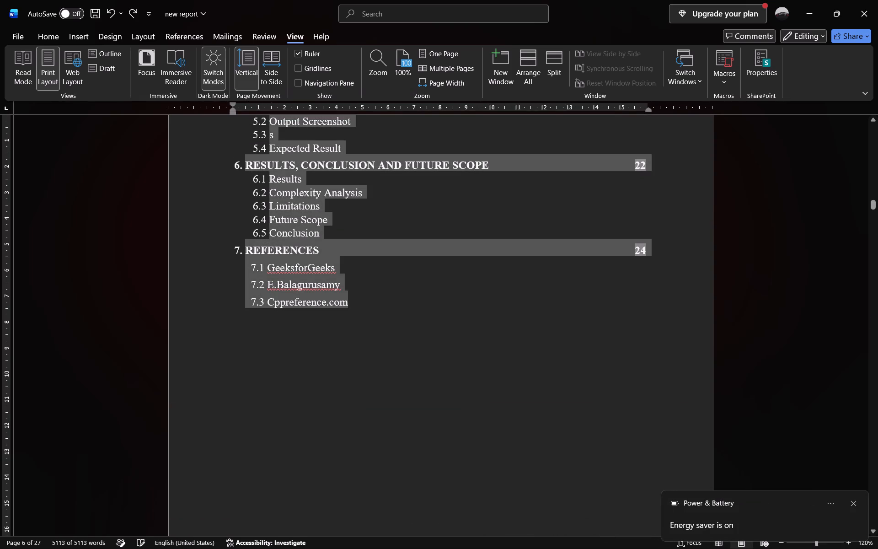
pyautogui.hotkey('ctrl', 'z')
pyautogui.keyDown('ctrl'); pyautogui.click(227, 134); pyautogui.keyUp('ctrl')
pyautogui.hotkey('ctrl', 'z')
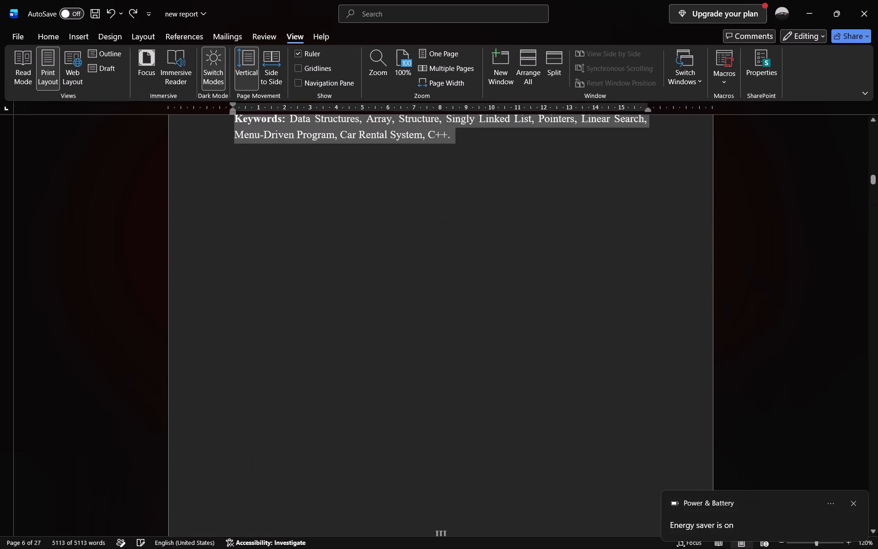
# Look over the front pages from the acknowledgement names through the Abstract to the Contents list.
pyautogui.scroll(4, 255, 259)
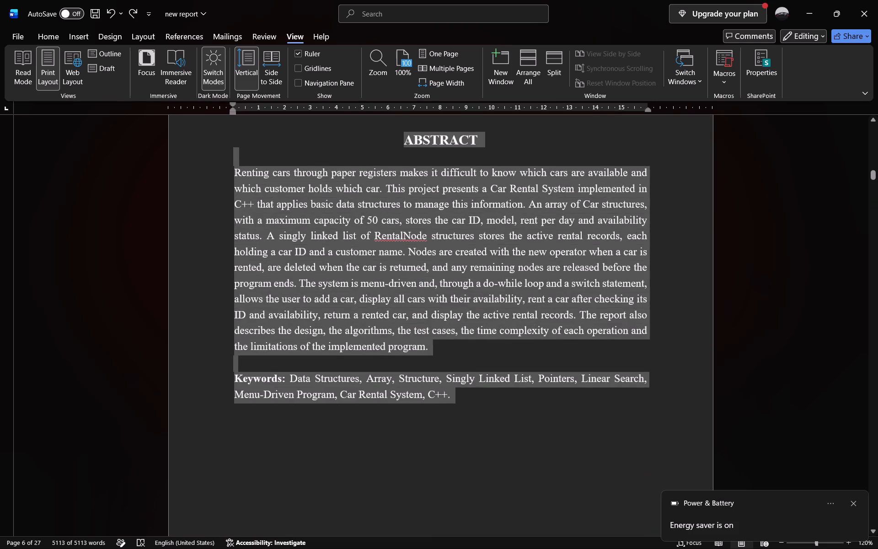
pyautogui.scroll(1, 255, 259)
pyautogui.click(255, 259)
pyautogui.scroll(-1, 255, 259)
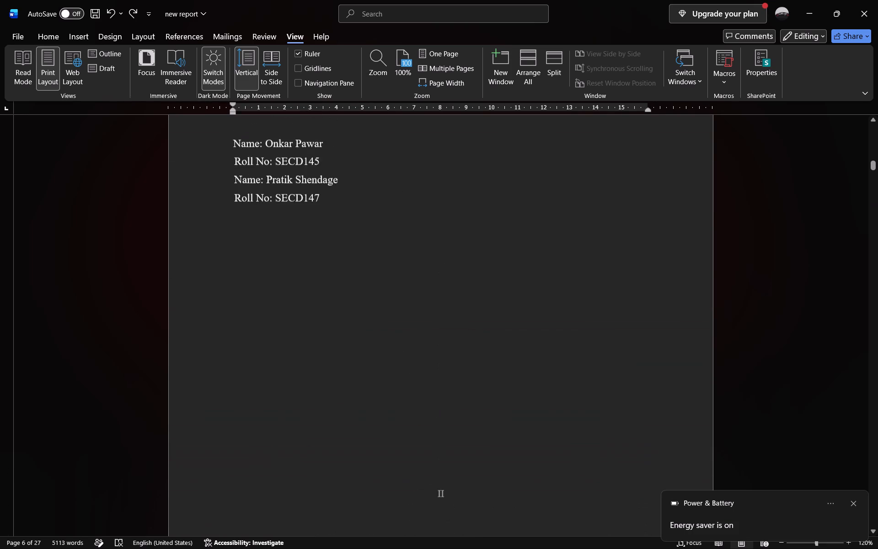
pyautogui.scroll(-6, 255, 259)
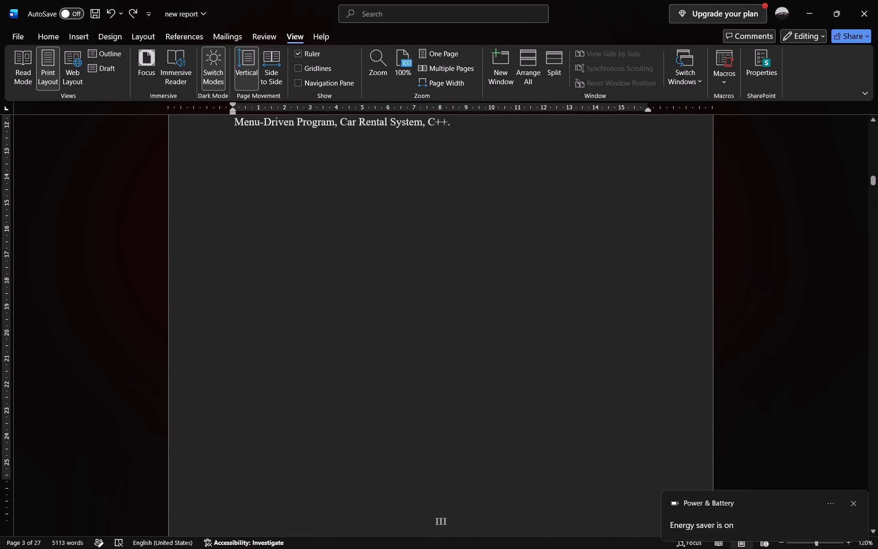
pyautogui.scroll(-2, 255, 259)
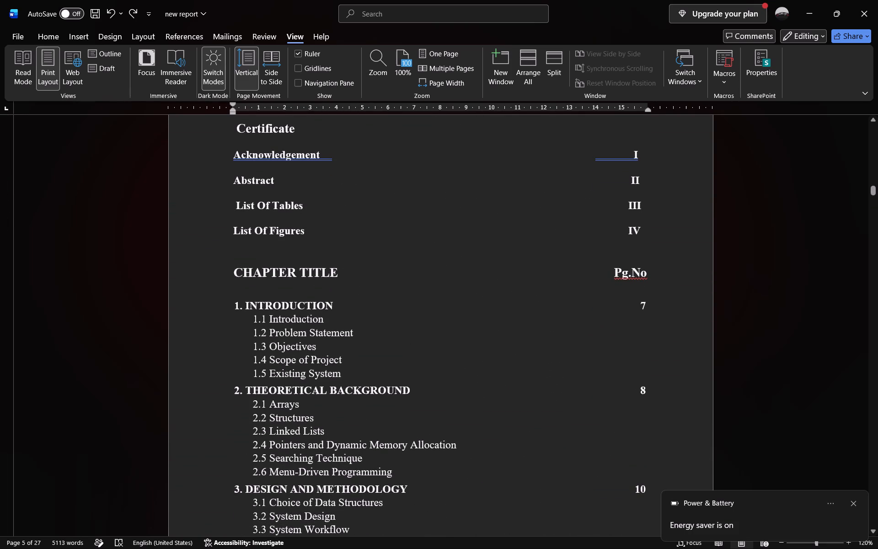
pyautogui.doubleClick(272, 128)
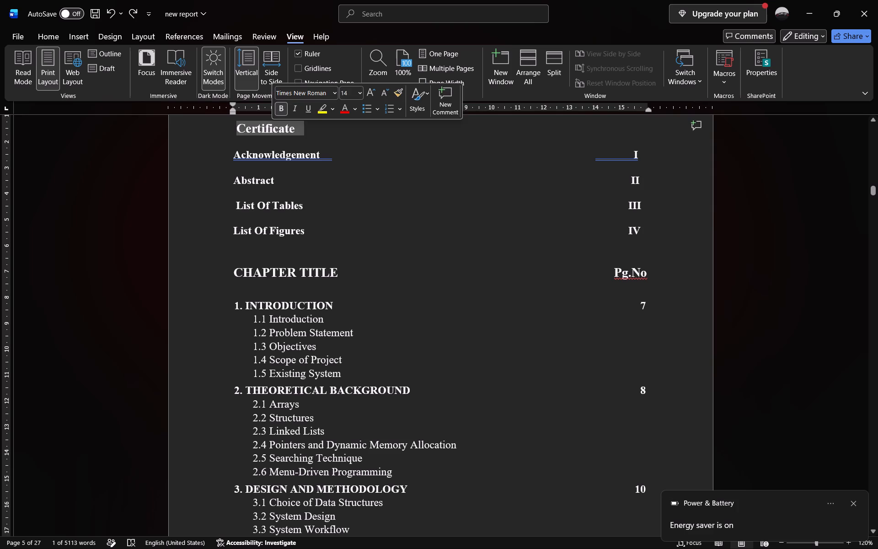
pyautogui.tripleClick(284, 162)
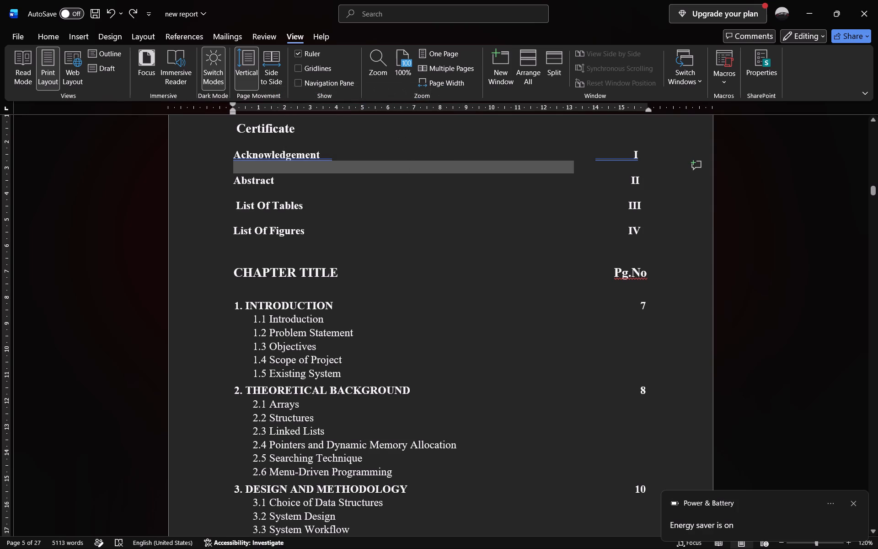
# Clear the stray entry "s" and its 5.3 numbering below 5.2 Output Screenshot in the Contents list.
pyautogui.scroll(-3, 375, 264)
pyautogui.scroll(1, 375, 264)
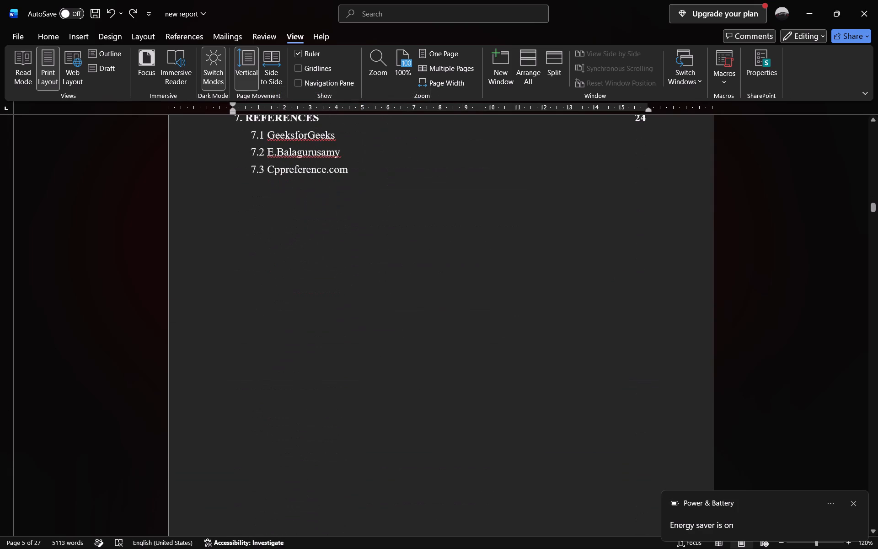
pyautogui.scroll(1, 375, 264)
pyautogui.click(293, 322)
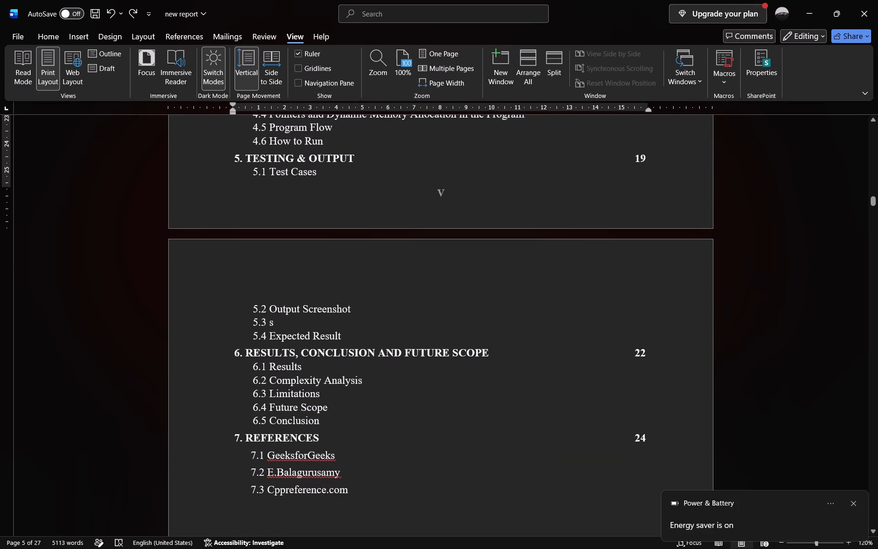
pyautogui.press('BackSpace')
pyautogui.press('BackSpace')
pyautogui.press('BackSpace')
pyautogui.press('BackSpace')
pyautogui.press('BackSpace')
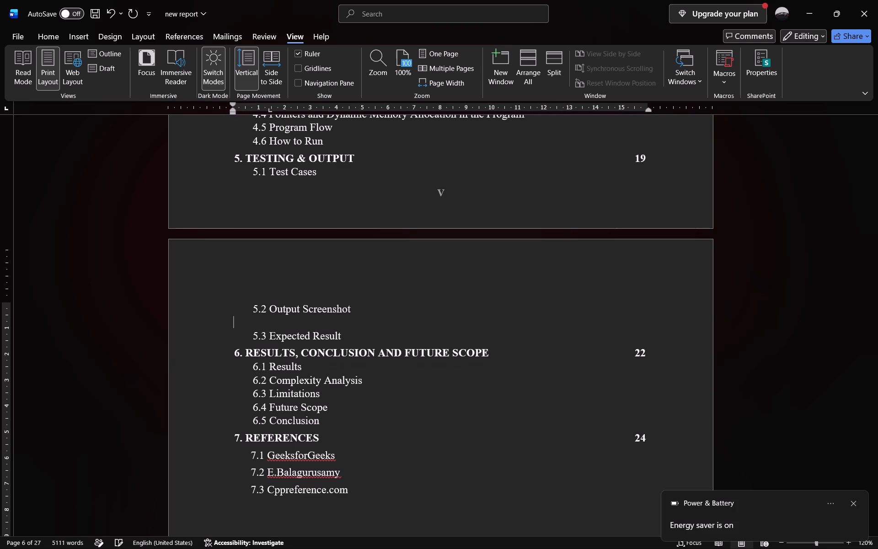
# Save the report document.
pyautogui.scroll(-15, 293, 322)
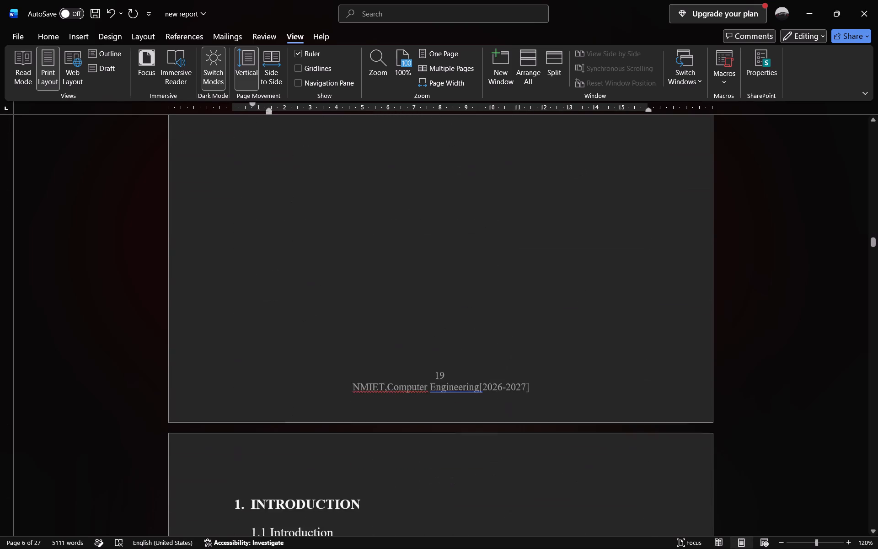
pyautogui.scroll(-4, 293, 322)
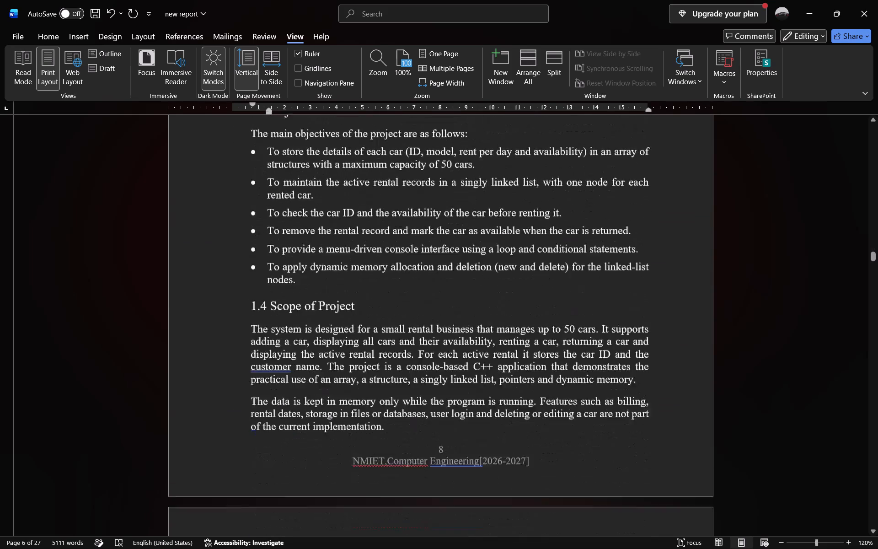
pyautogui.scroll(-1, 293, 322)
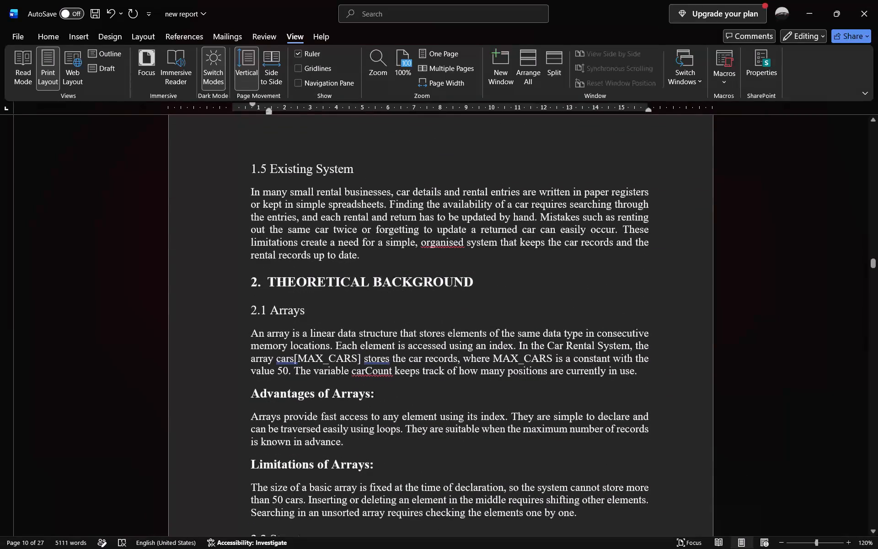
pyautogui.scroll(-1, 293, 322)
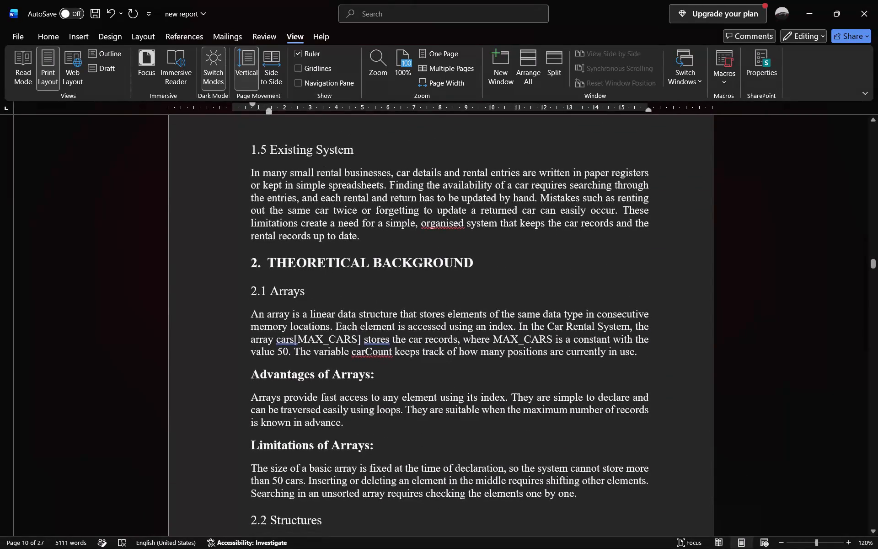
pyautogui.hotkey('ctrl', 's')
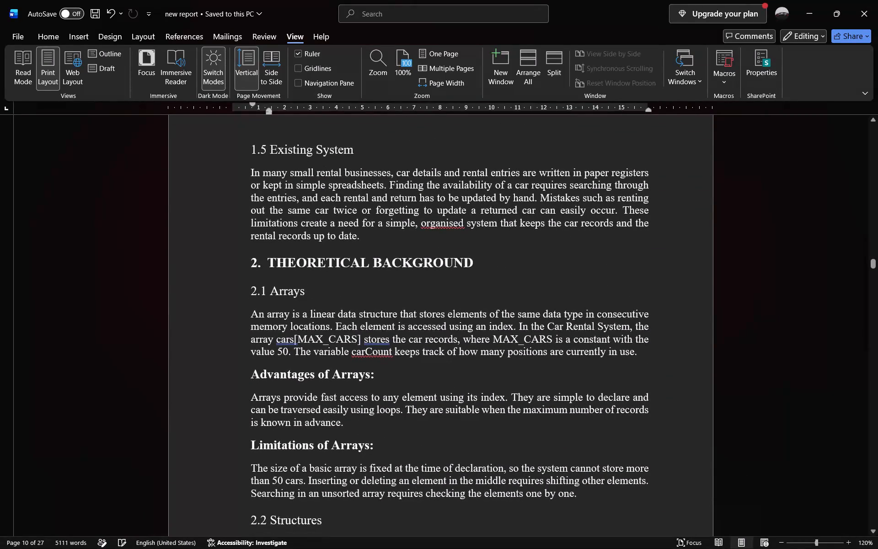
# Select the whole document and apply justified alignment to all its paragraphs.
pyautogui.hotkey('ctrl', 'a')
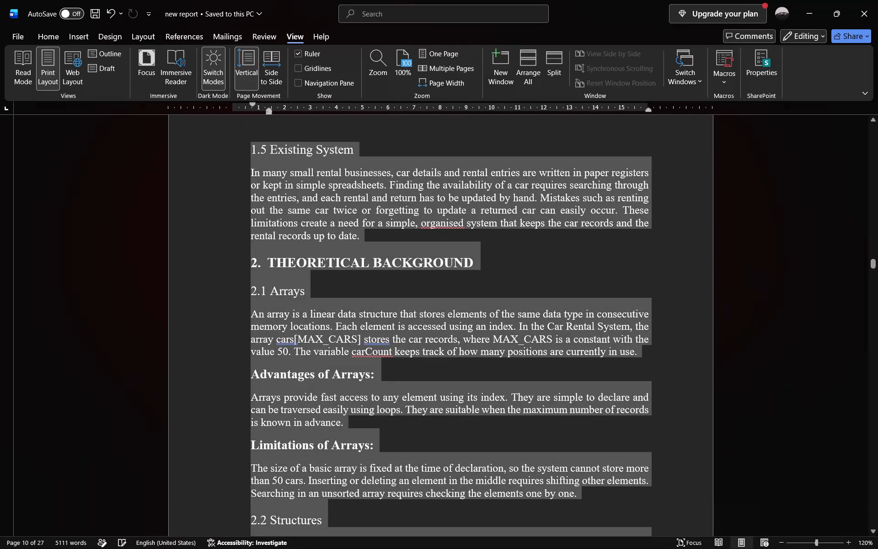
pyautogui.click(74, 41)
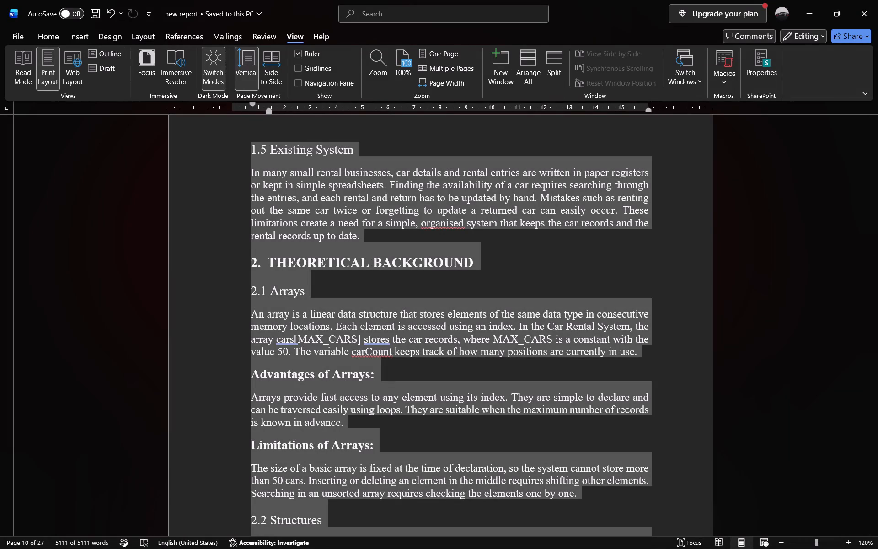
pyautogui.click(48, 32)
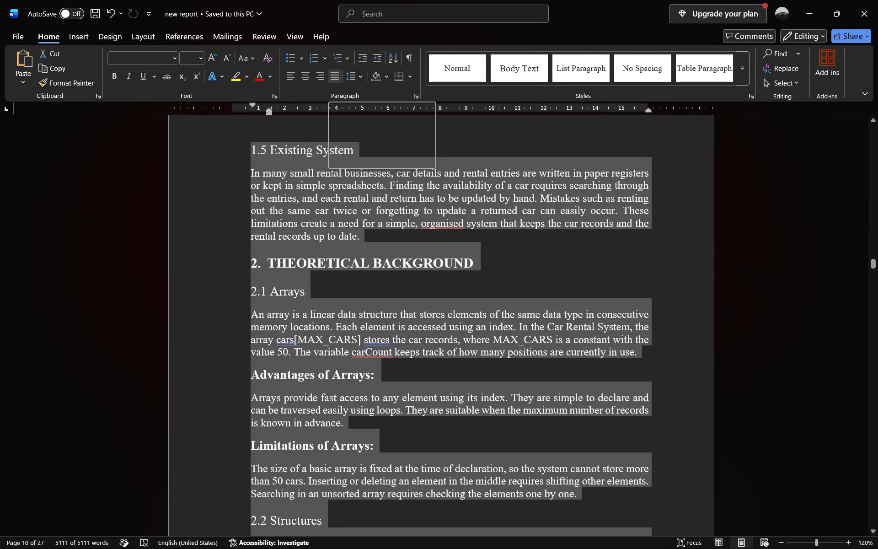
pyautogui.click(331, 79)
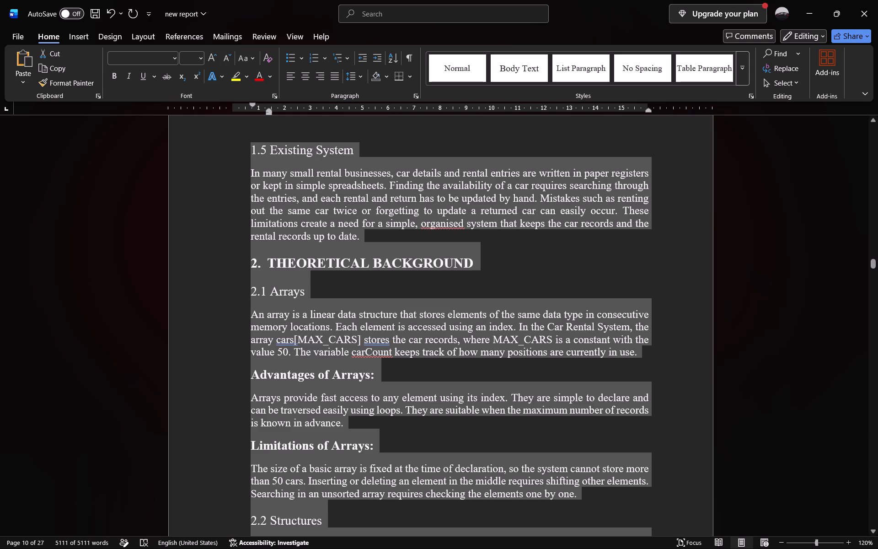
pyautogui.click(523, 256)
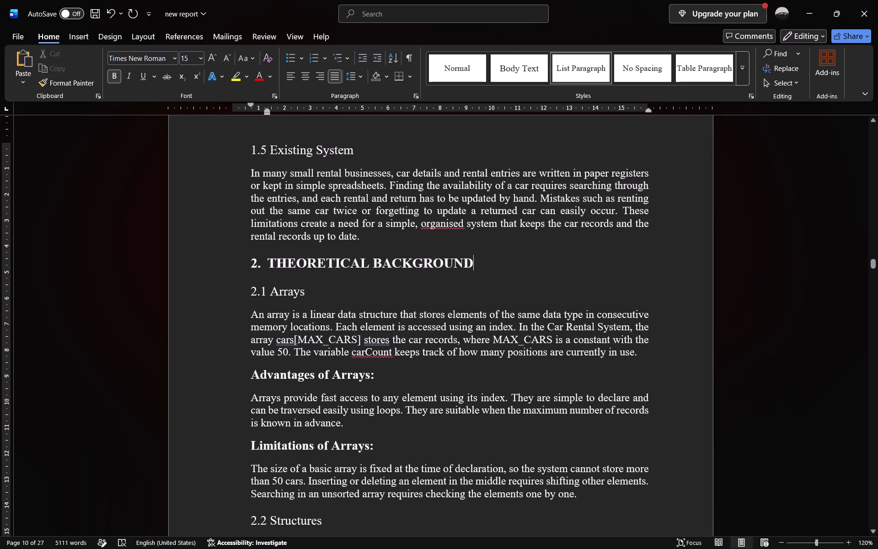